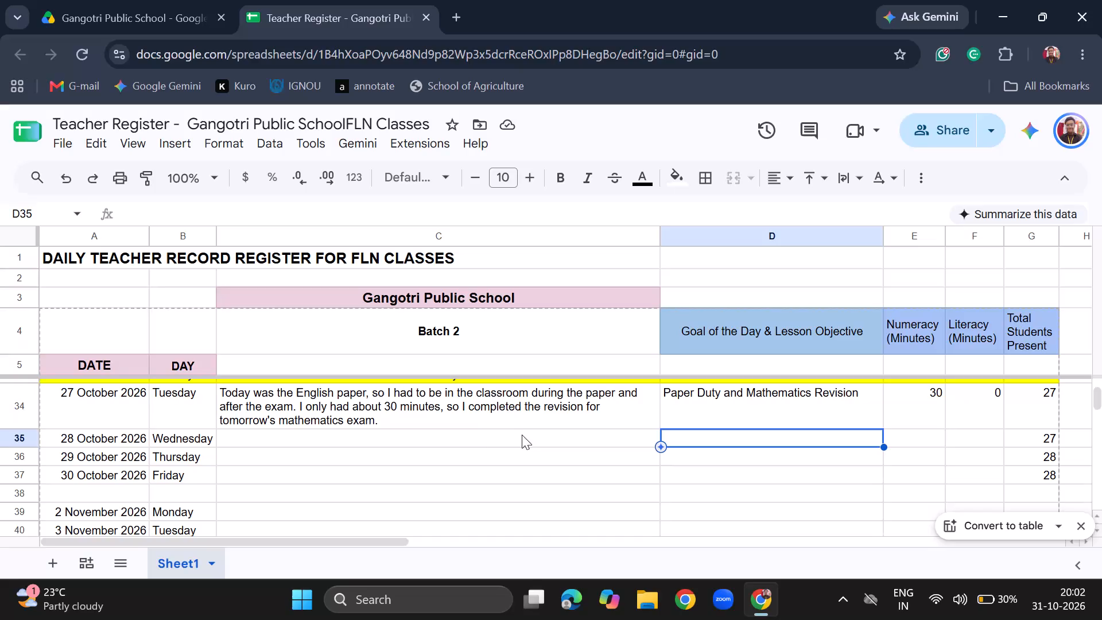
Enter "Paper Duty and Start Shapes topic" as the goal and lesson objective for 28 October 2026.
{"action": "left_click", "coordinate": [502, 441]}
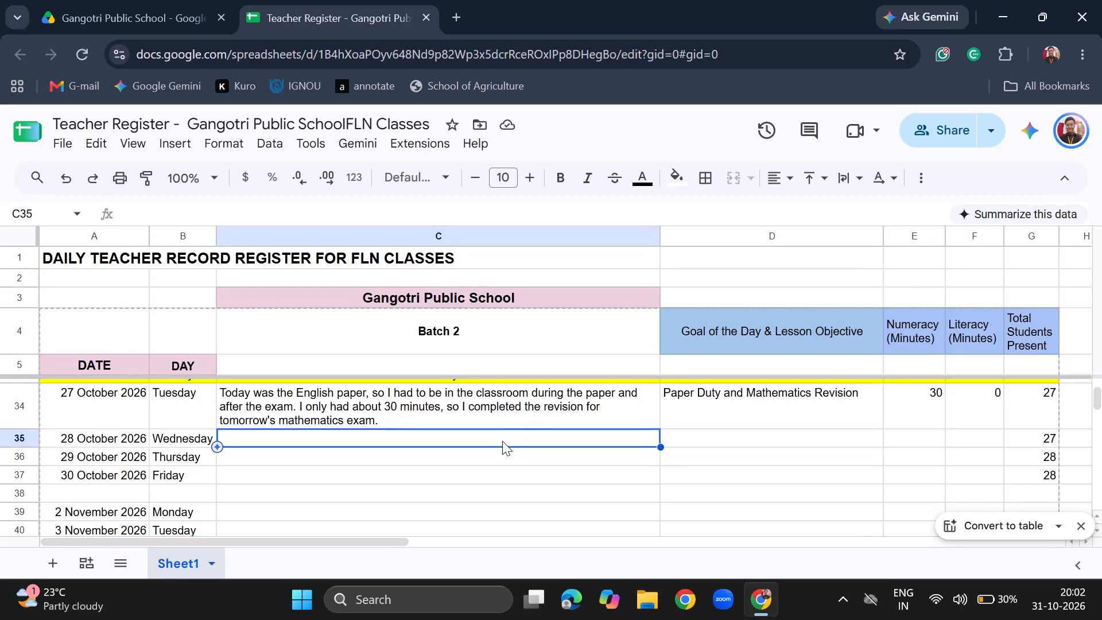
{"action": "left_click", "coordinate": [716, 439]}
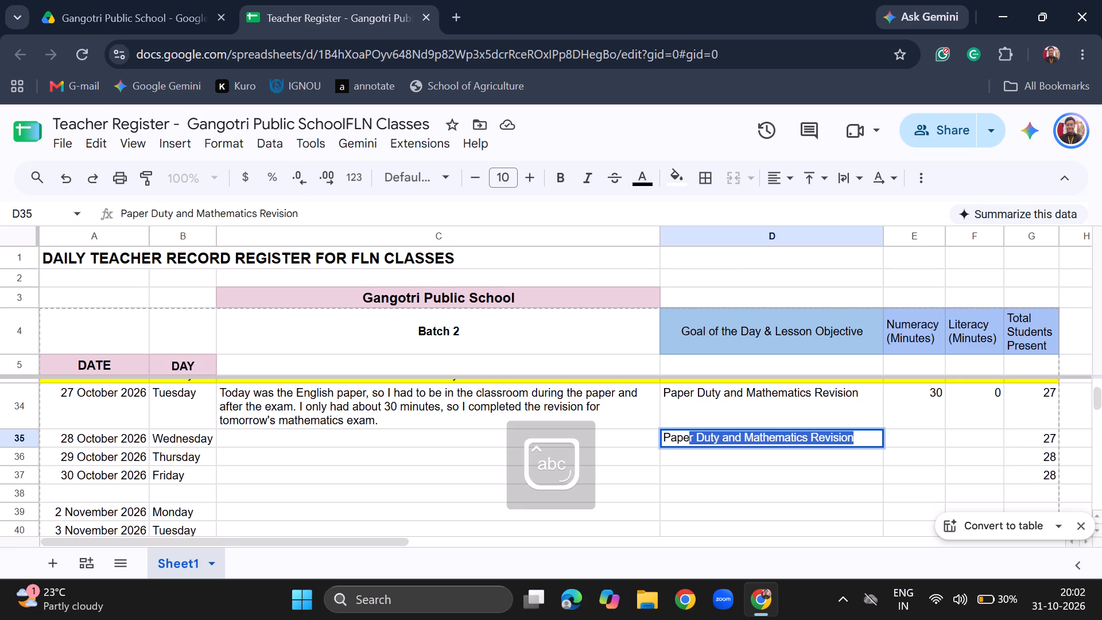
{"action": "type", "text": "uty and"}
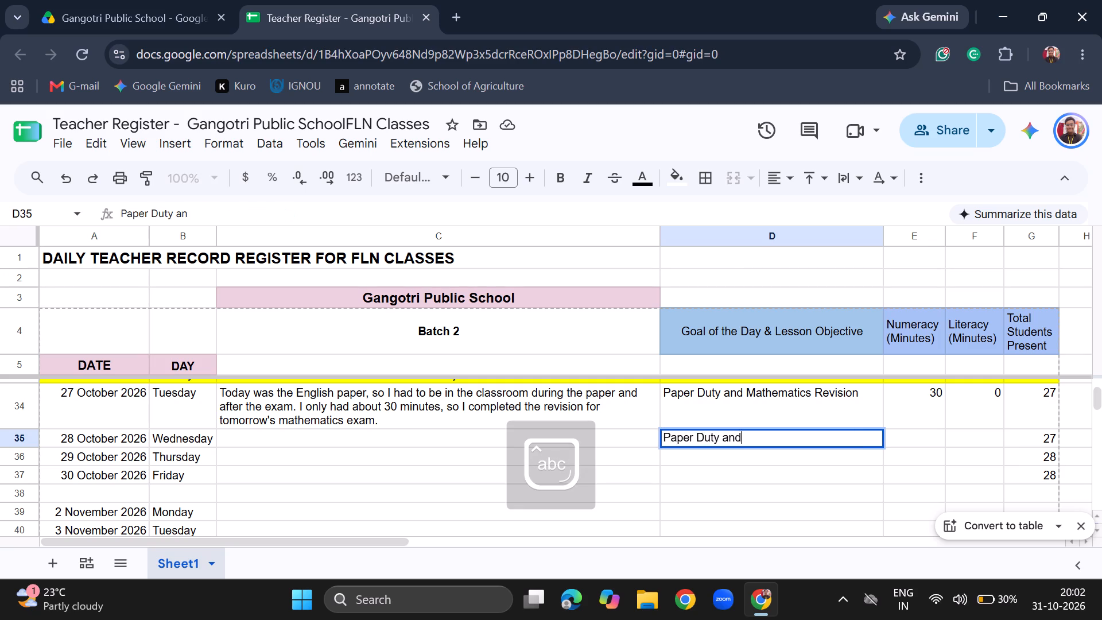
{"action": "key", "text": "space"}
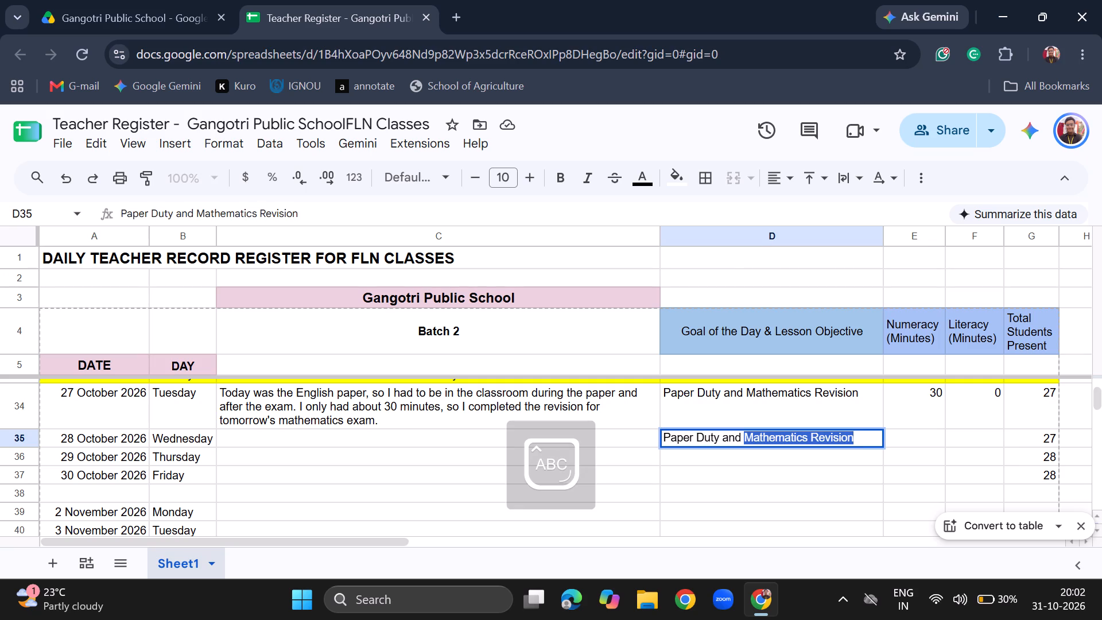
{"action": "key", "text": "BackSpace"}
{"action": "key", "text": "BackSpace"}
{"action": "key", "text": "BackSpace"}
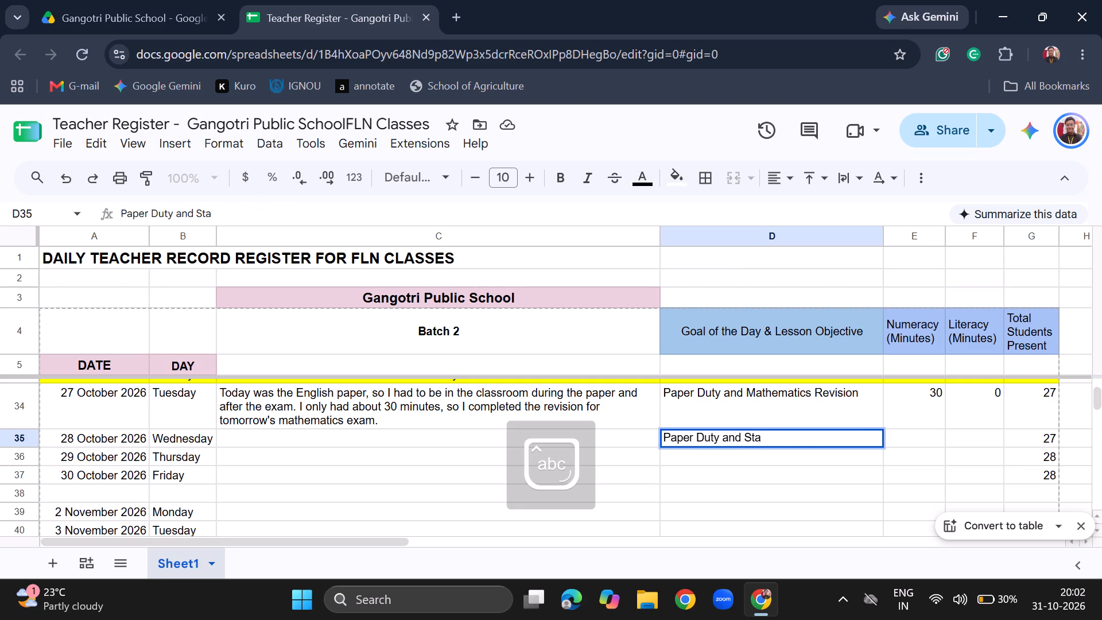
{"action": "key", "text": "BackSpace"}
{"action": "type", "text": "tart re"}
{"action": "key", "text": "BackSpace"}
{"action": "key", "text": "BackSpace"}
{"action": "type", "text": "hapes topic"}
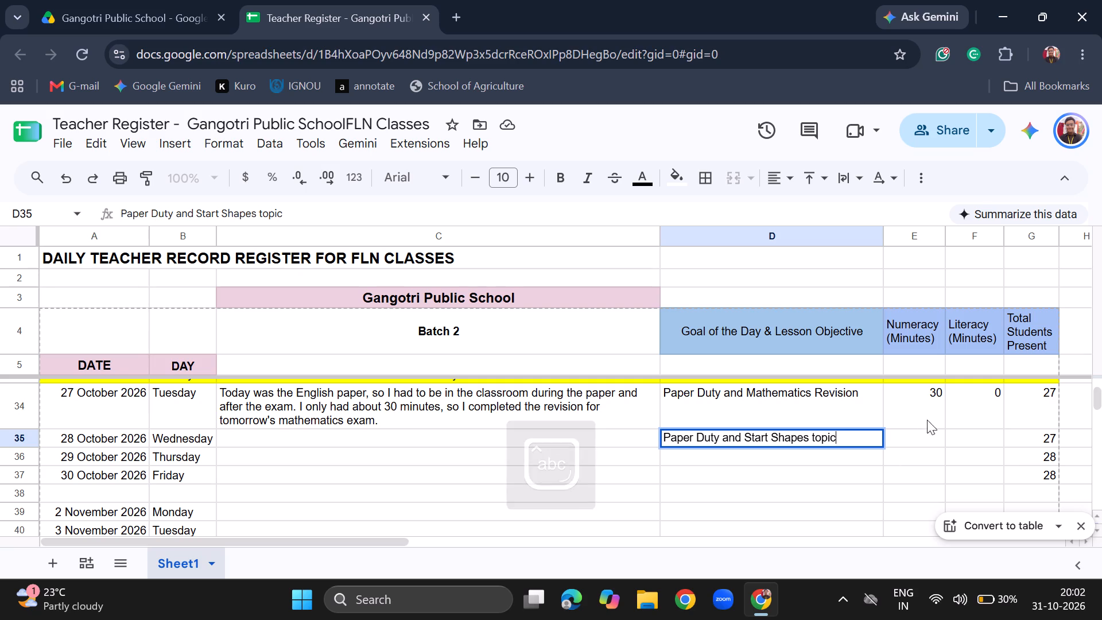
Record 40 numeracy minutes and 0 literacy minutes for 28 October.
{"action": "left_click", "coordinate": [914, 430]}
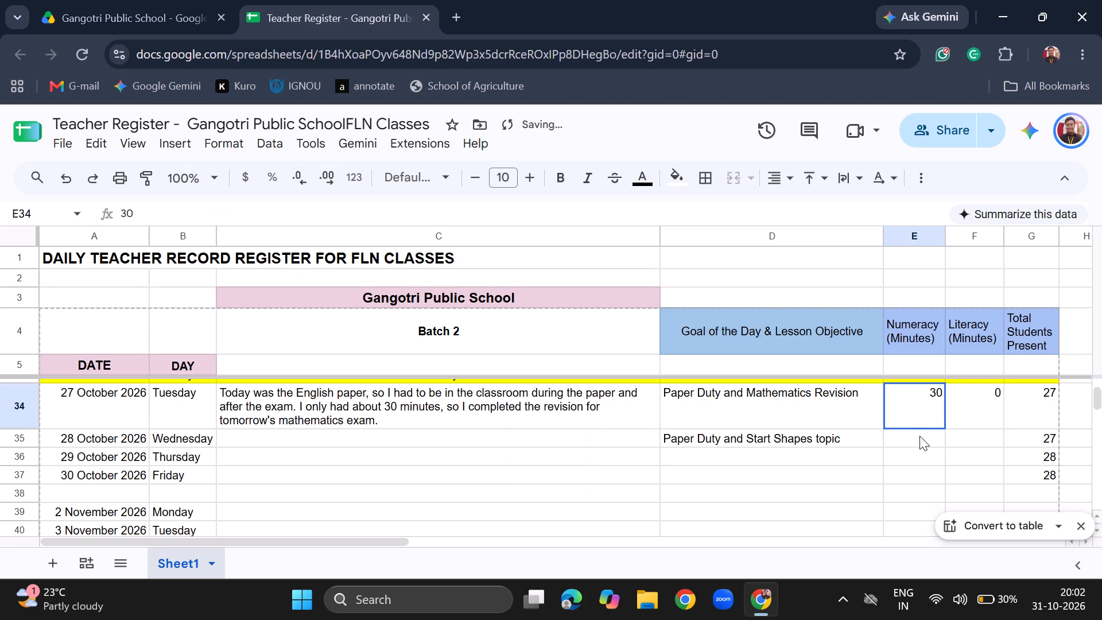
{"action": "left_click", "coordinate": [921, 439]}
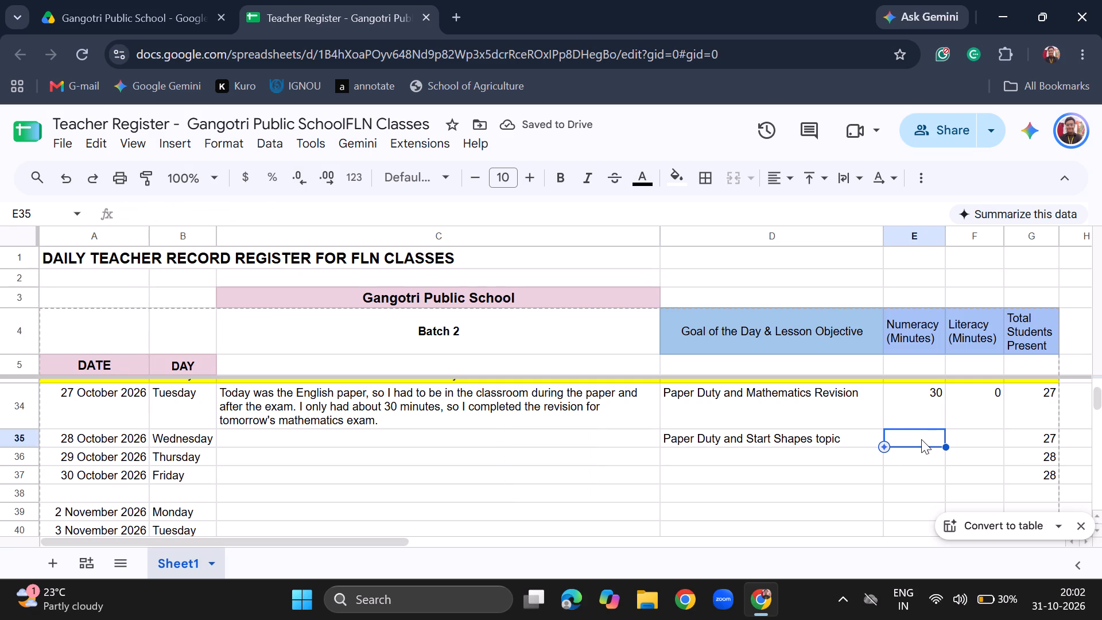
{"action": "type", "text": "40"}
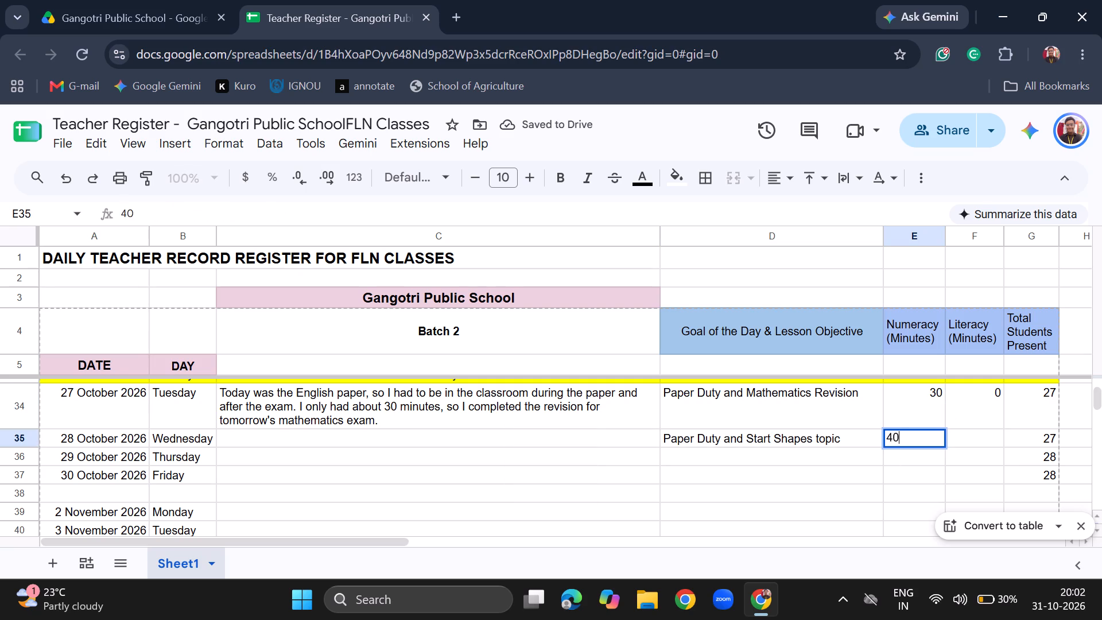
{"action": "key", "text": "Right"}
{"action": "key", "text": "0"}
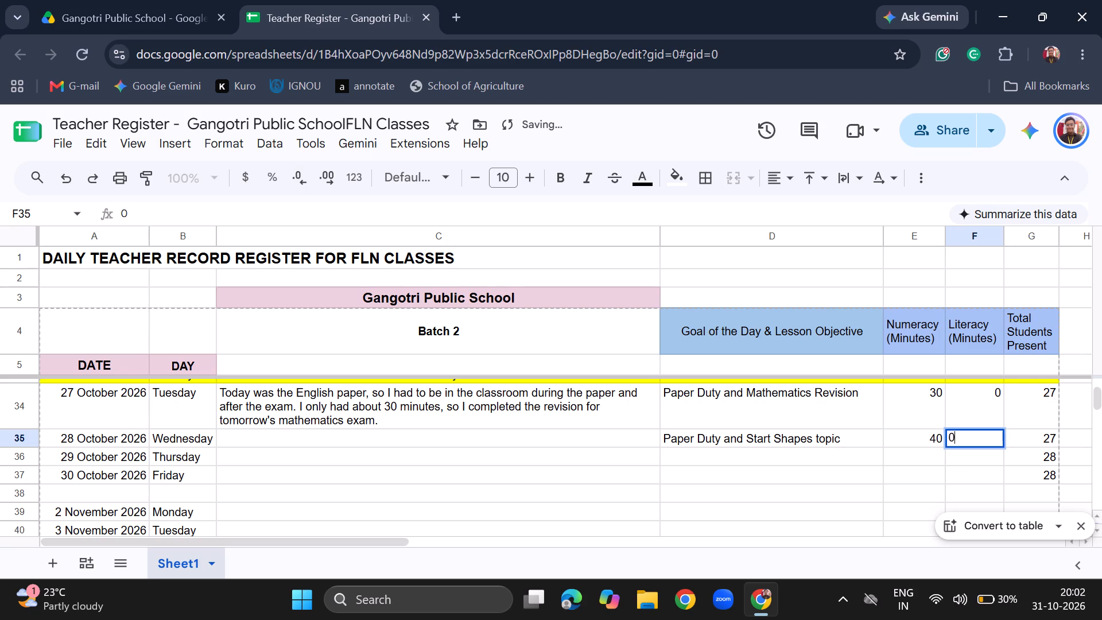
Start the 28 October Batch 2 note, saying the exam was ongoing so got only 40 minutes to teach students about shapes.
{"action": "key", "text": "Left"}
{"action": "key", "text": "Left"}
{"action": "key", "text": "Left"}
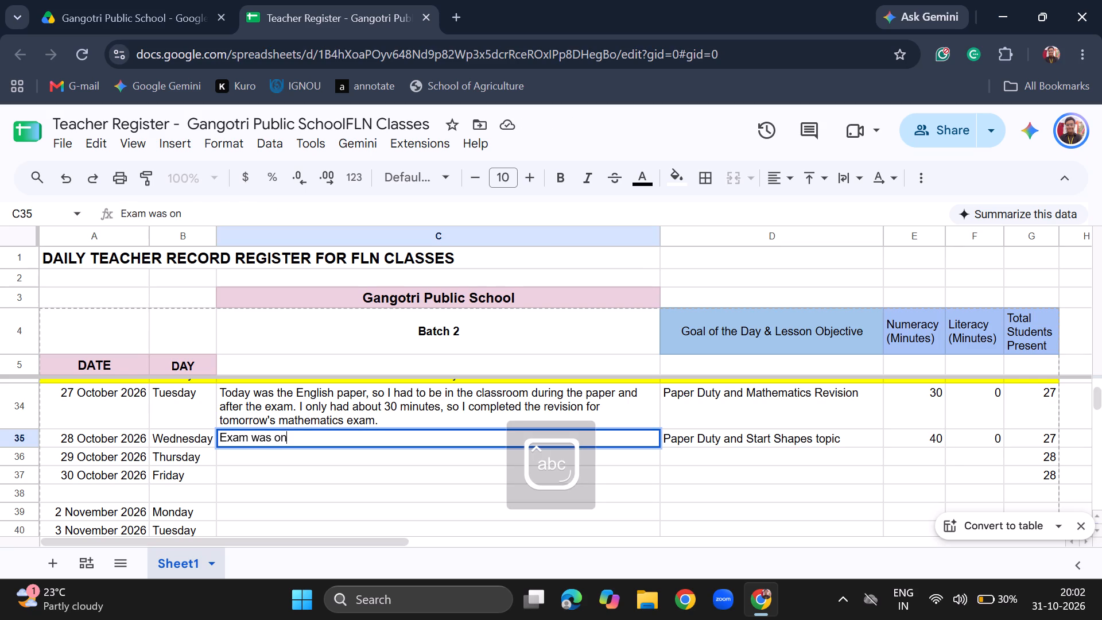
{"action": "key", "text": "BackSpace"}
{"action": "type", "text": "ngoing so got onlt"}
{"action": "key", "text": "space"}
{"action": "key", "text": "BackSpace"}
{"action": "key", "text": "BackSpace"}
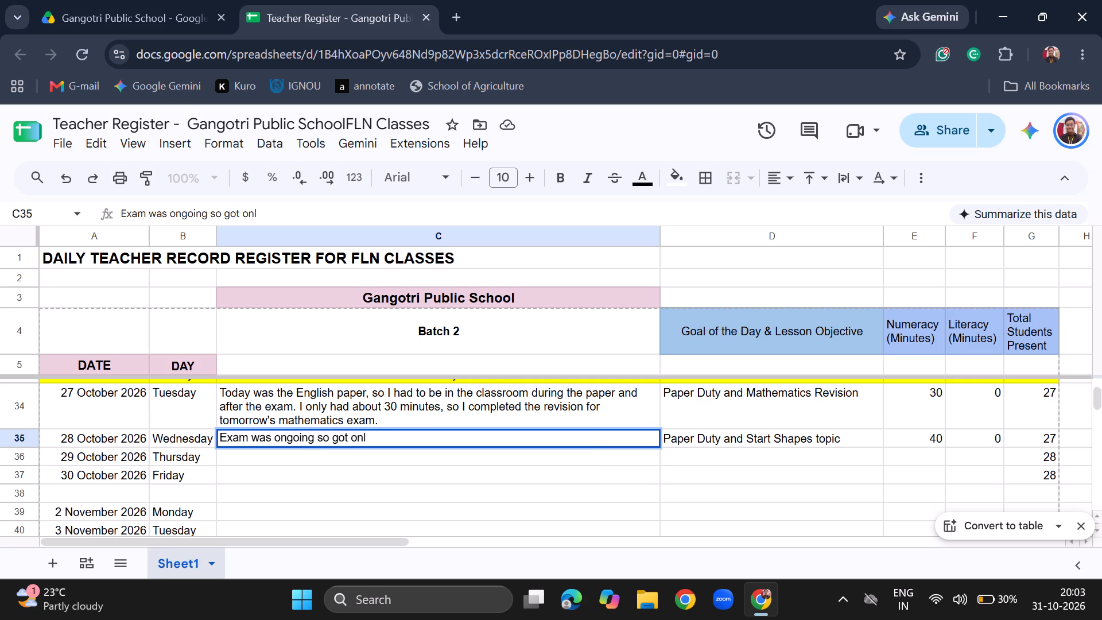
{"action": "type", "text": "y 5"}
{"action": "key", "text": "BackSpace"}
{"action": "type", "text": "40 inutes to teach studnets a"}
{"action": "key", "text": "BackSpace"}
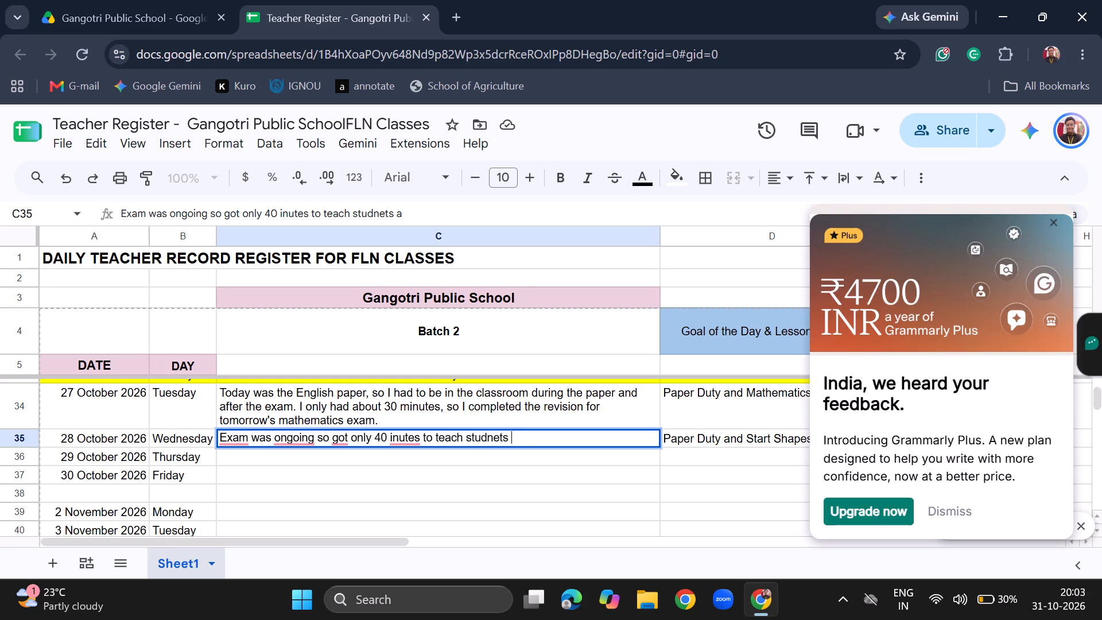
{"action": "key", "text": "BackSpace"}
{"action": "key", "text": "BackSpace"}
{"action": "key", "text": "BackSpace"}
{"action": "key", "text": "BackSpace"}
{"action": "type", "text": "ents about shaoe"}
{"action": "key", "text": "BackSpace"}
{"action": "key", "text": "BackSpace"}
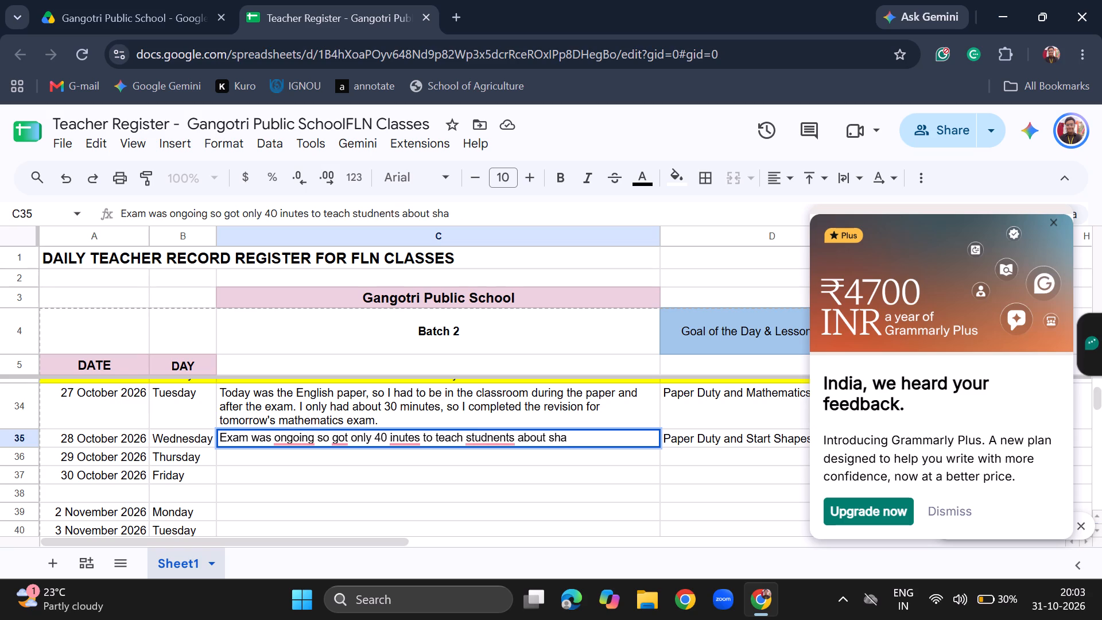
{"action": "type", "text": "pes"}
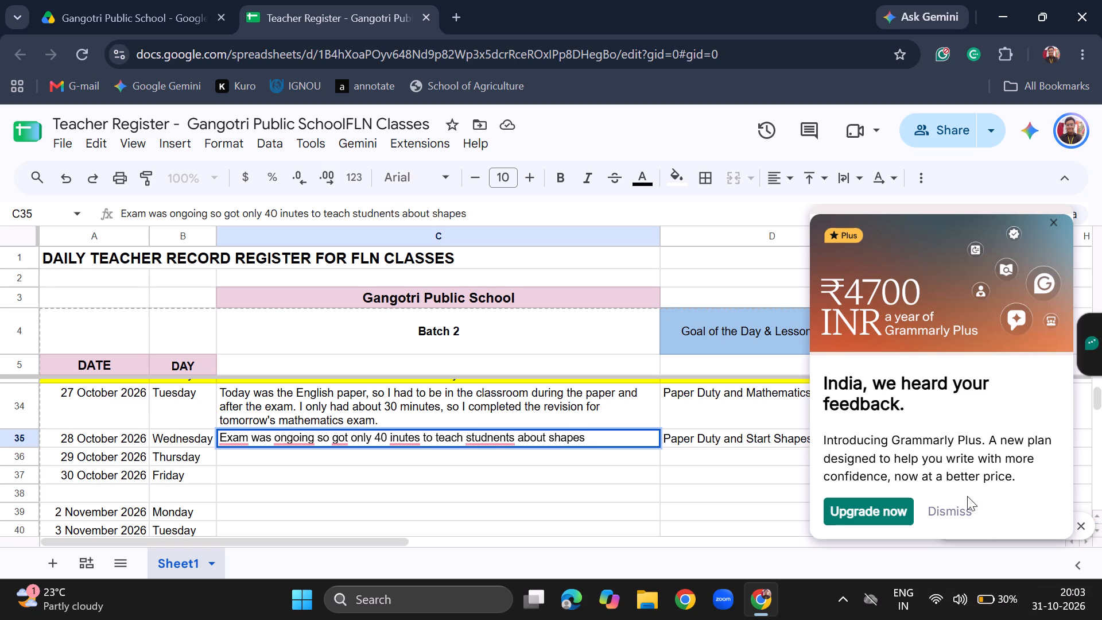
Dismiss the Grammarly Plus upgrade offer.
{"action": "left_click", "coordinate": [956, 503]}
{"action": "left_click", "coordinate": [953, 507]}
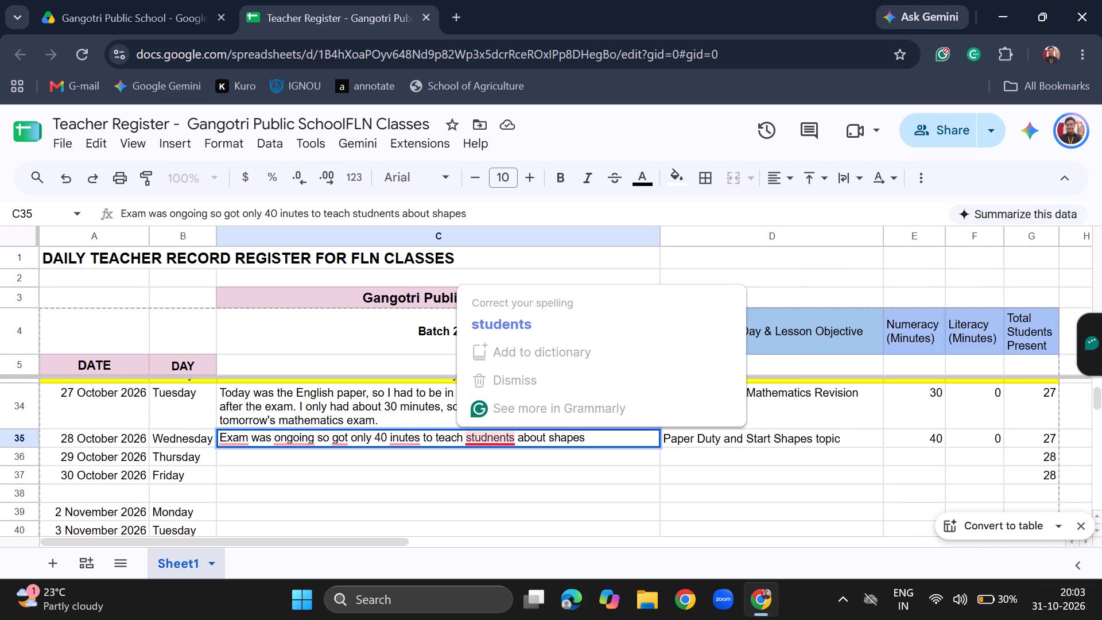
Correct the note's wording to "students", "The exam", "I got" and "minutes", and add a comma after "ongoing".
{"action": "left_click", "coordinate": [583, 331]}
{"action": "type", "text": "students"}
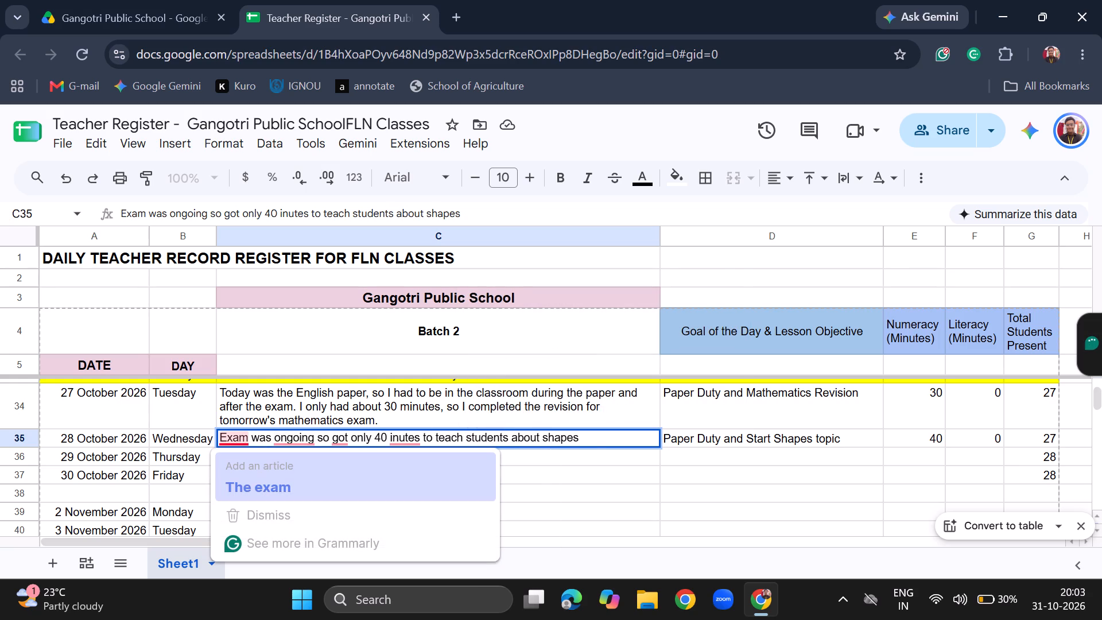
{"action": "left_click", "coordinate": [251, 492]}
{"action": "type", "text": "The exam"}
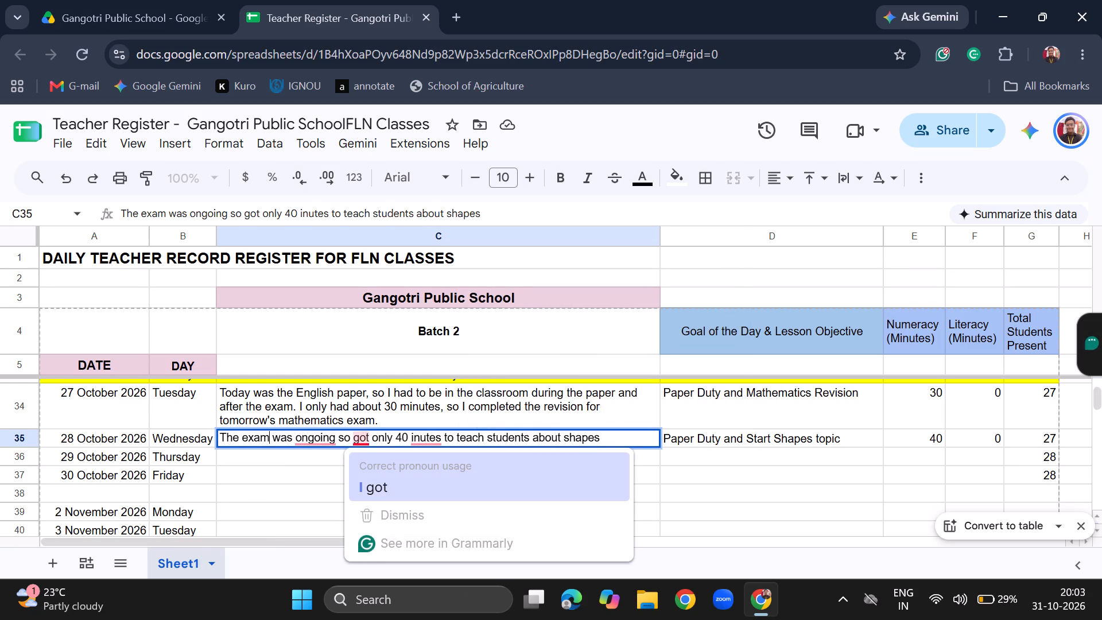
{"action": "left_click", "coordinate": [368, 480]}
{"action": "type", "text": "I"}
{"action": "key", "text": "space"}
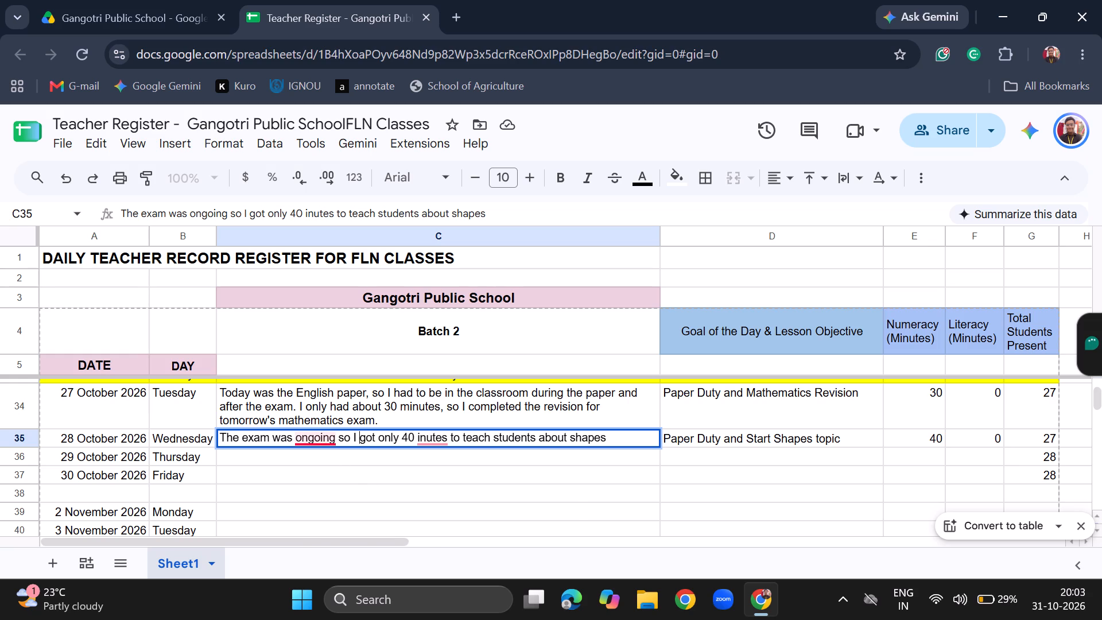
{"action": "left_click", "coordinate": [307, 438]}
{"action": "left_click", "coordinate": [333, 441]}
{"action": "key", "text": "comma"}
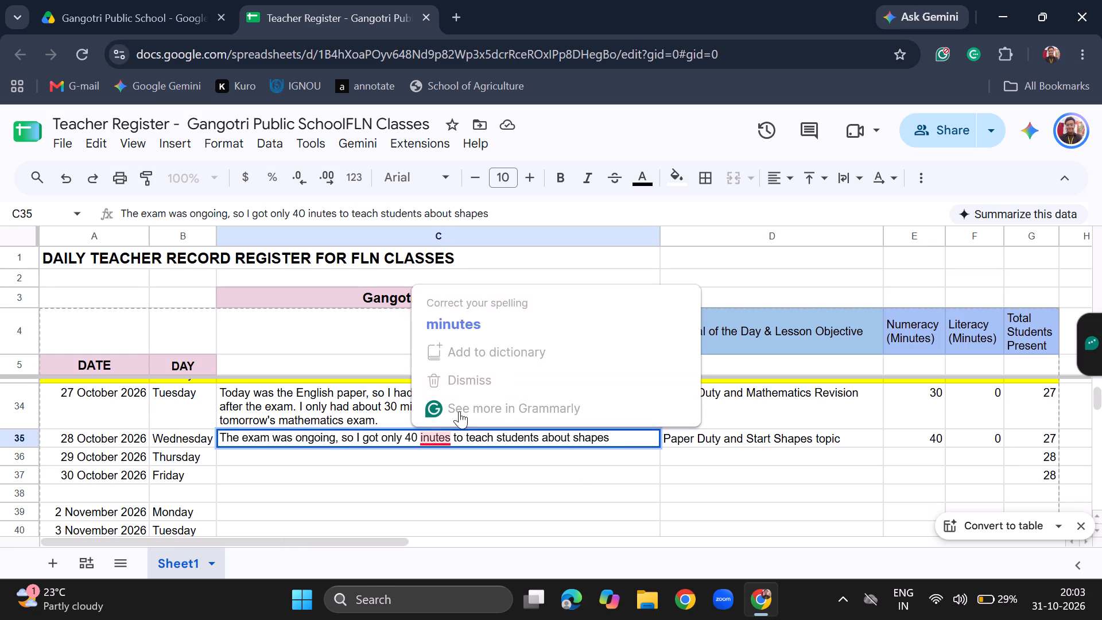
{"action": "left_click", "coordinate": [523, 317]}
{"action": "type", "text": "minutes"}
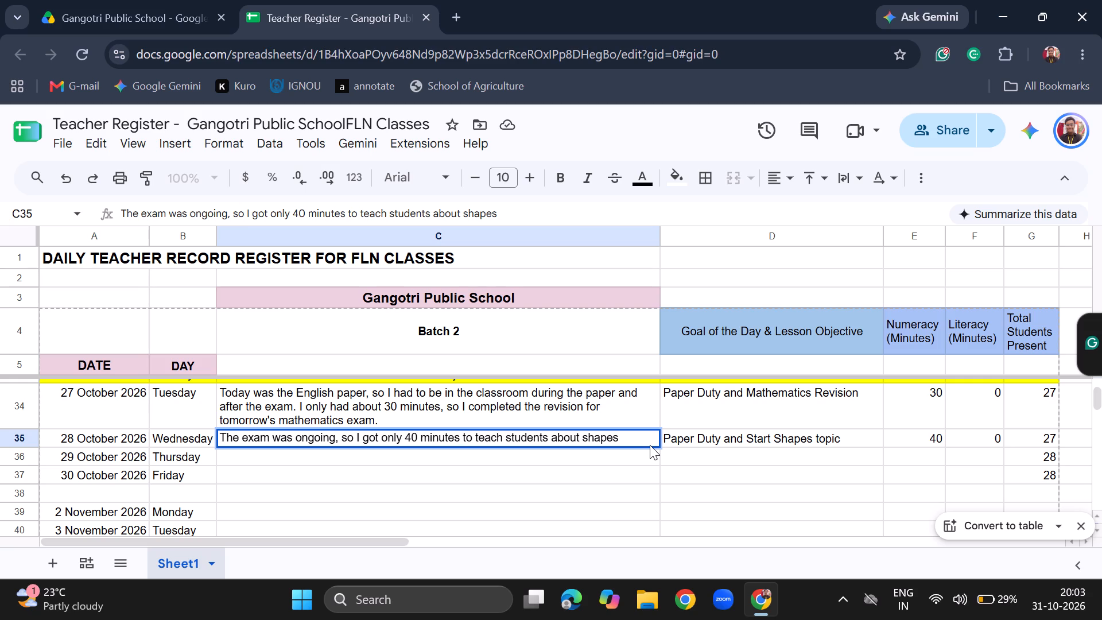
Extend the end of the 28 October note with ", not getting time to teach students due to exam".
{"action": "double_click", "coordinate": [635, 435]}
{"action": "type", "text": ","}
{"action": "key", "text": "space"}
{"action": "type", "text": "not gett"}
{"action": "type", "text": "ing time to teach stu"}
{"action": "key", "text": "BackSpace"}
{"action": "type", "text": "udents due to exam so reuqested if i can get my changes"}
{"action": "key", "text": "BackSpace"}
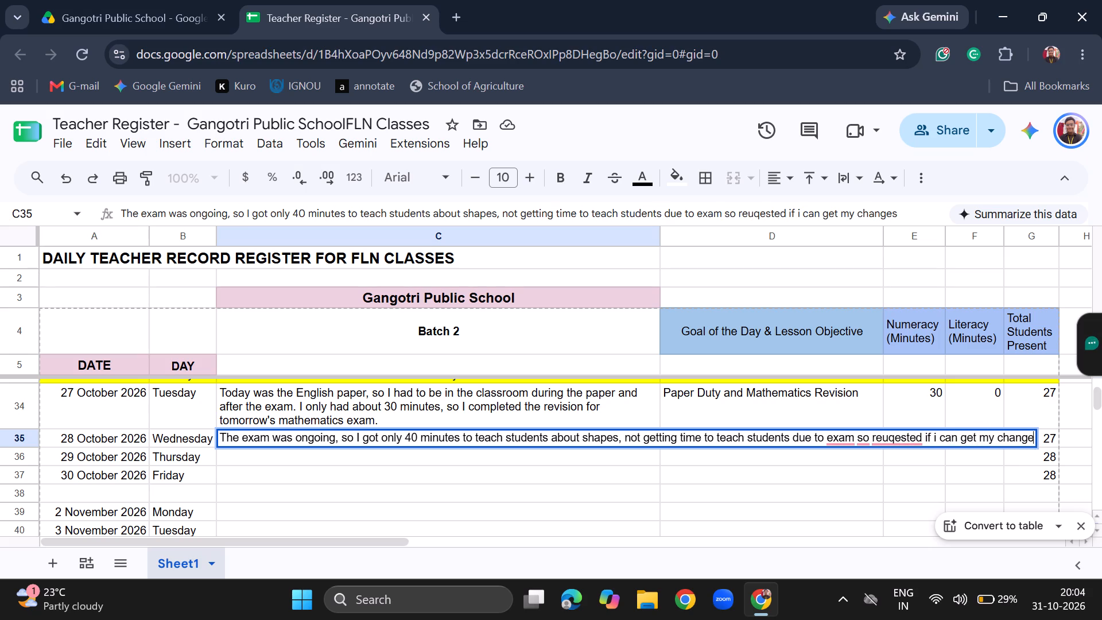
{"action": "key", "text": "BackSpace"}
{"action": "key", "text": "BackSpace"}
{"action": "key", "text": "BackSpace"}
{"action": "key", "text": "BackSpace"}
{"action": "key", "text": "BackSpace"}
{"action": "key", "text": "BackSpace"}
{"action": "key", "text": "BackSpace"}
{"action": "key", "text": "BackSpace"}
{"action": "key", "text": "BackSpace"}
{"action": "key", "text": "BackSpace"}
{"action": "key", "text": "BackSpace"}
{"action": "key", "text": "BackSpace"}
{"action": "key", "text": "BackSpace"}
{"action": "key", "text": "BackSpace"}
{"action": "key", "text": "BackSpace"}
{"action": "key", "text": "BackSpace"}
{"action": "key", "text": "BackSpace"}
{"action": "key", "text": "BackSpace"}
{"action": "key", "text": "BackSpace"}
{"action": "key", "text": "BackSpace"}
{"action": "key", "text": "BackSpace"}
{"action": "key", "text": "BackSpace"}
{"action": "key", "text": "BackSpace"}
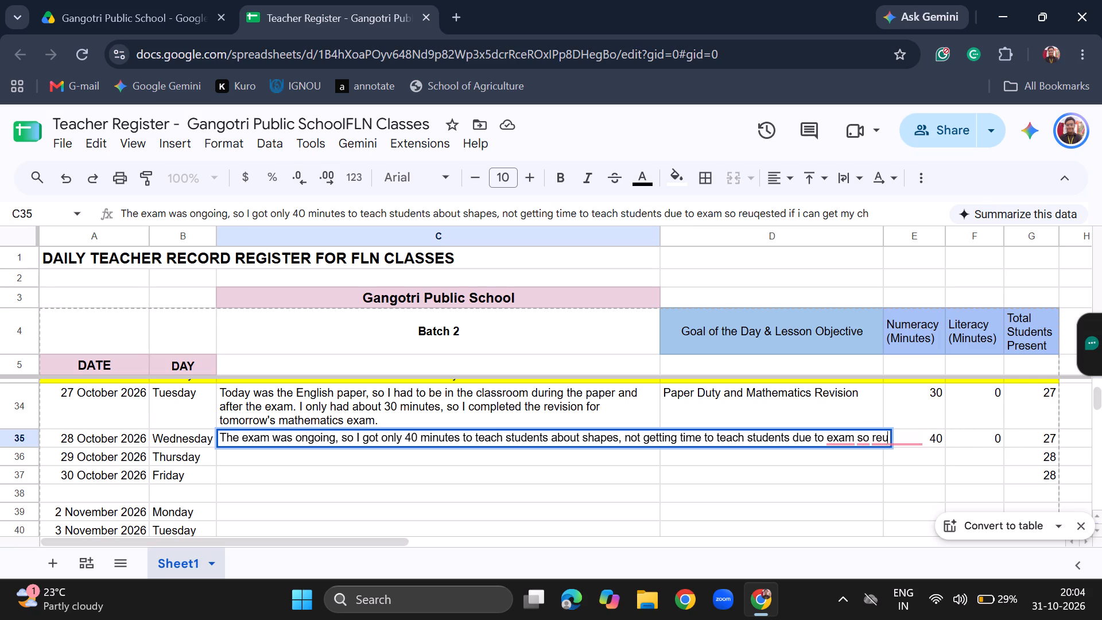
{"action": "key", "text": "BackSpace"}
{"action": "key", "text": "BackSpace"}
{"action": "key", "text": "BackSpace"}
Finish the note with ", so requested school if my time can be changes so i can get time to teach students.".
{"action": "type", "text": ", so requested school if my time can be change"}
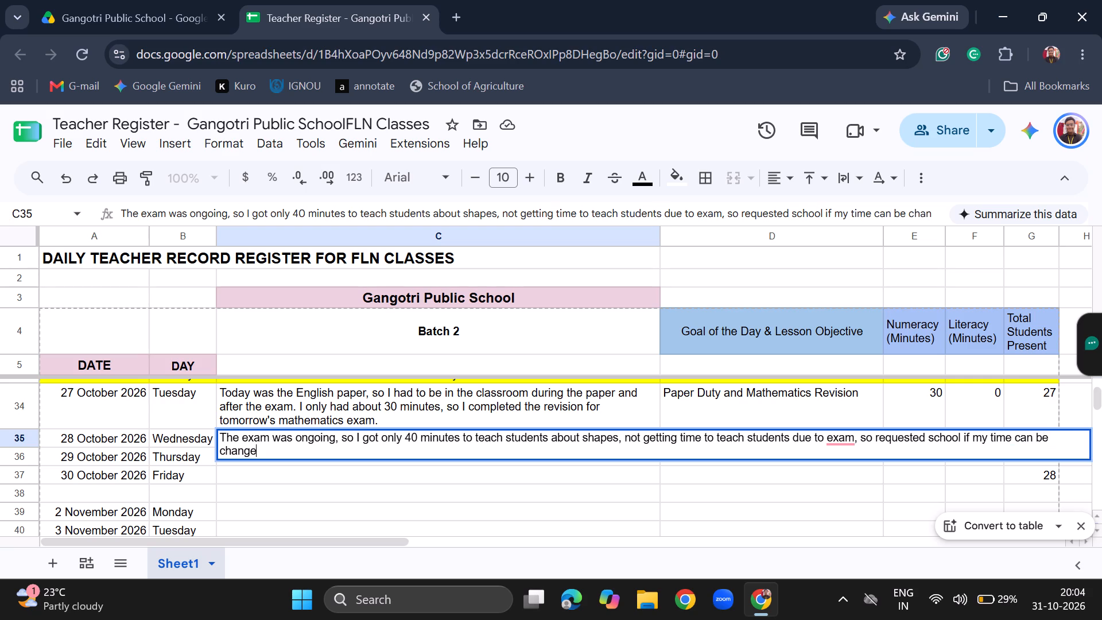
{"action": "type", "text": "s so i can et"}
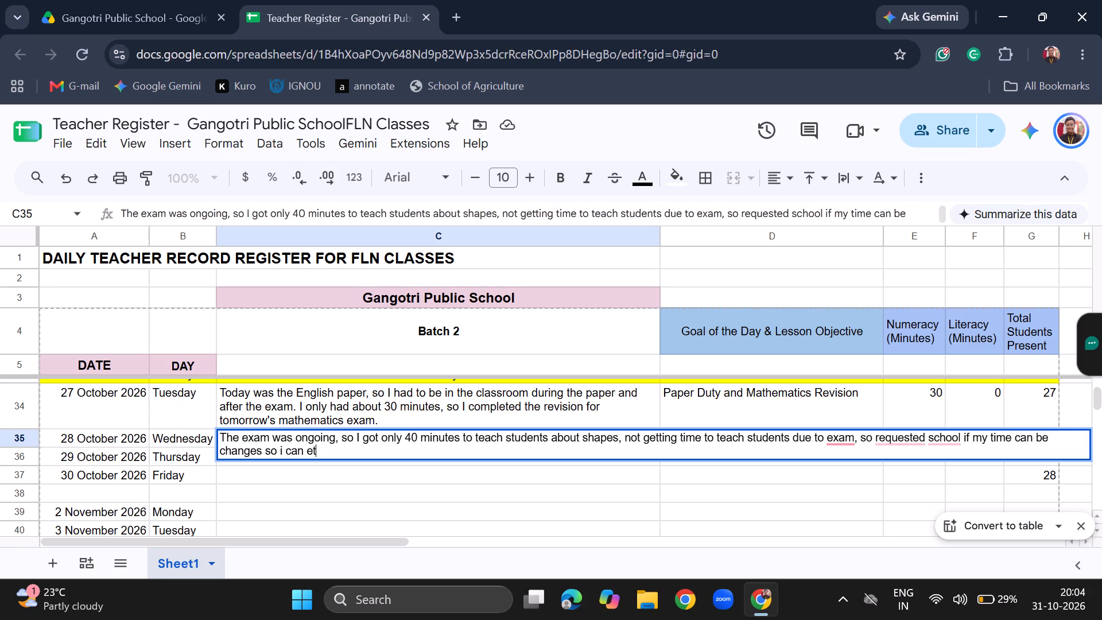
{"action": "key", "text": "space"}
{"action": "key", "text": "BackSpace"}
{"action": "key", "text": "BackSpace"}
{"action": "key", "text": "BackSpace"}
{"action": "type", "text": "get time to teach stude"}
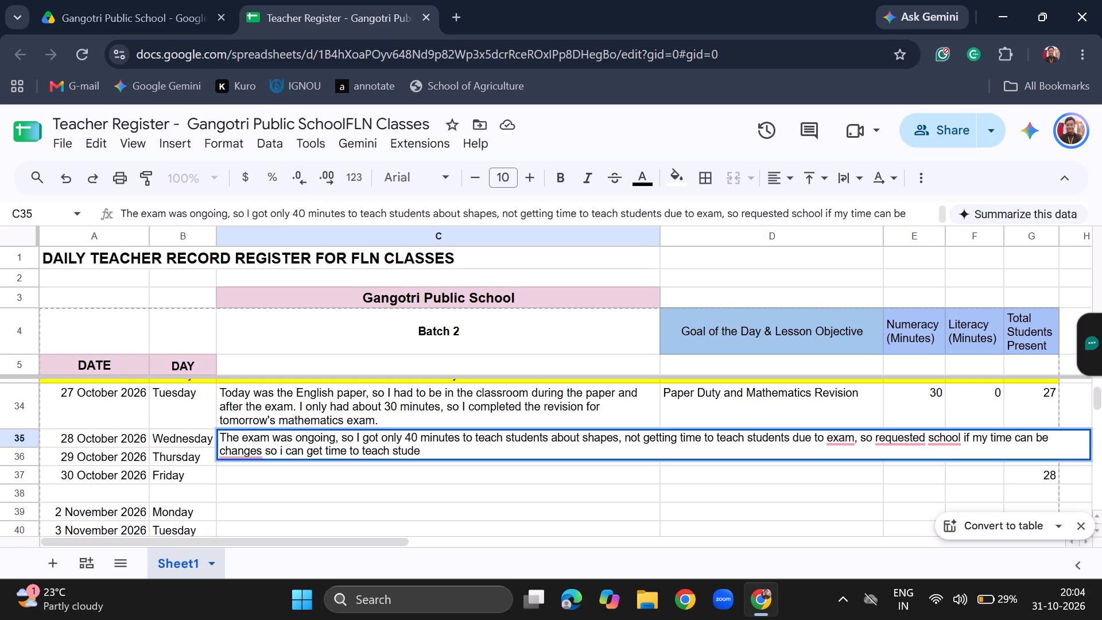
{"action": "type", "text": "nts."}
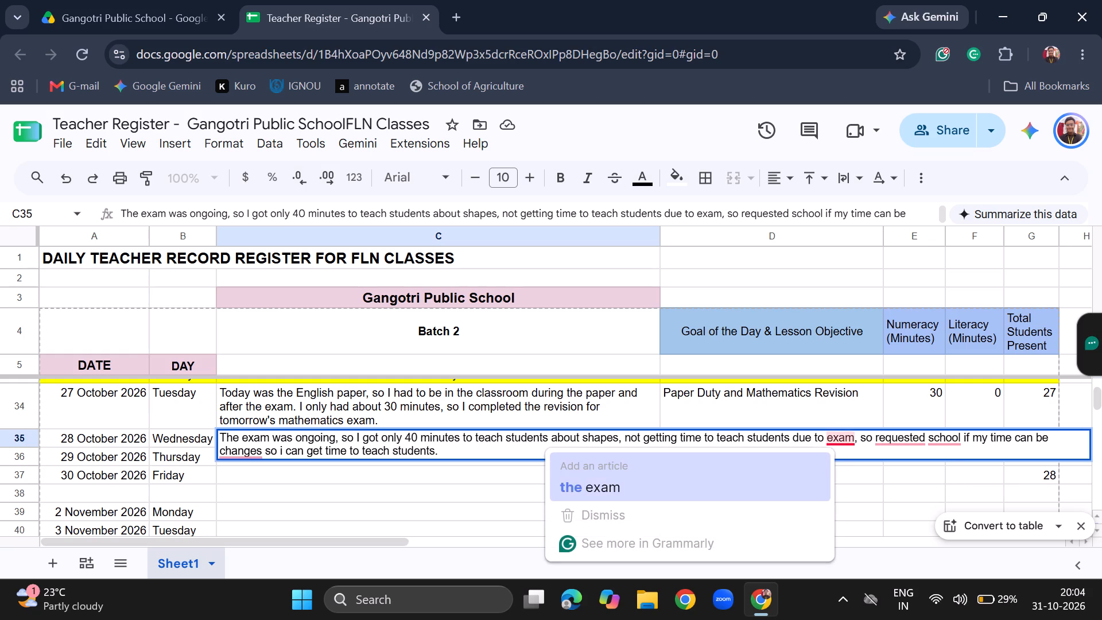
Correct the 28 October note's wording to "the exam", "I requested", "the school" and "changed".
{"action": "left_click", "coordinate": [668, 485]}
{"action": "type", "text": "the"}
{"action": "key", "text": "space"}
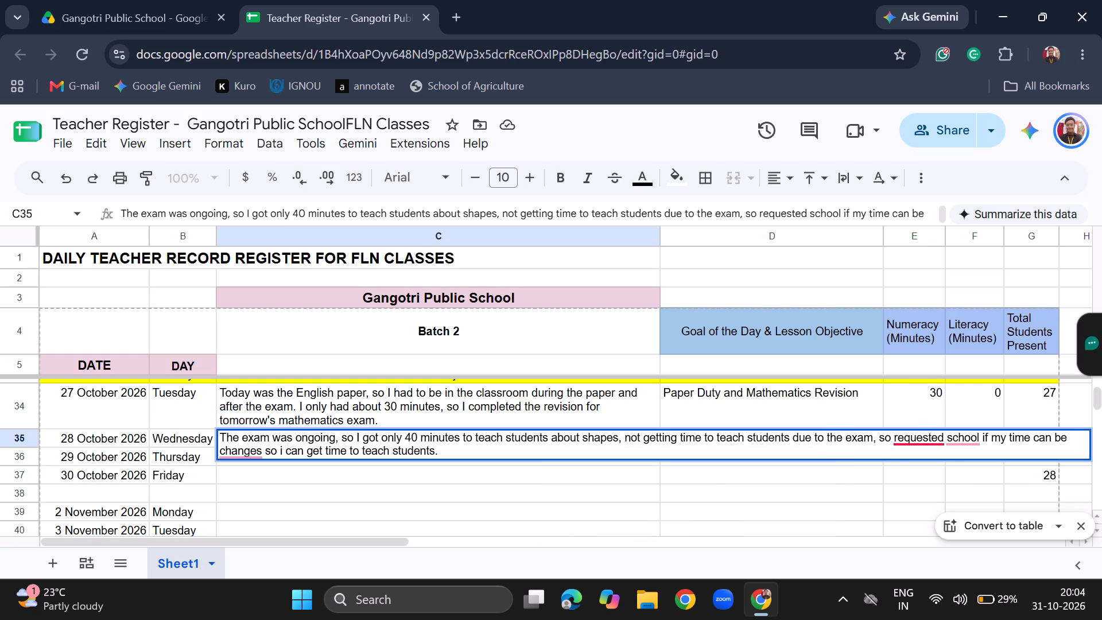
{"action": "left_click", "coordinate": [740, 487]}
{"action": "type", "text": "I"}
{"action": "key", "text": "space"}
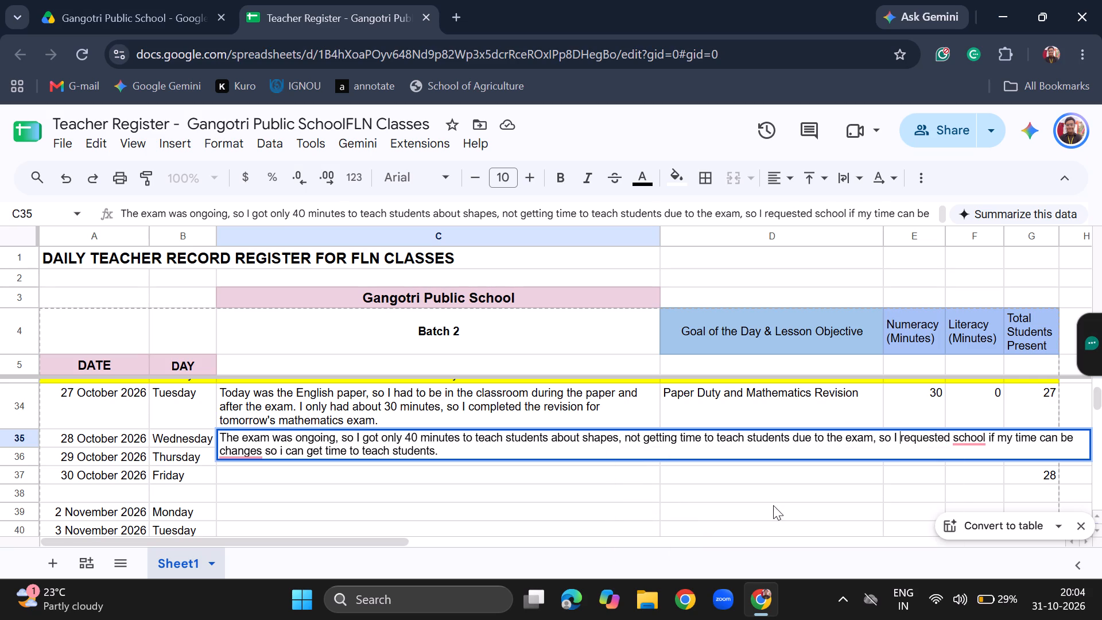
{"action": "left_click", "coordinate": [822, 489]}
{"action": "type", "text": "the"}
{"action": "key", "text": "space"}
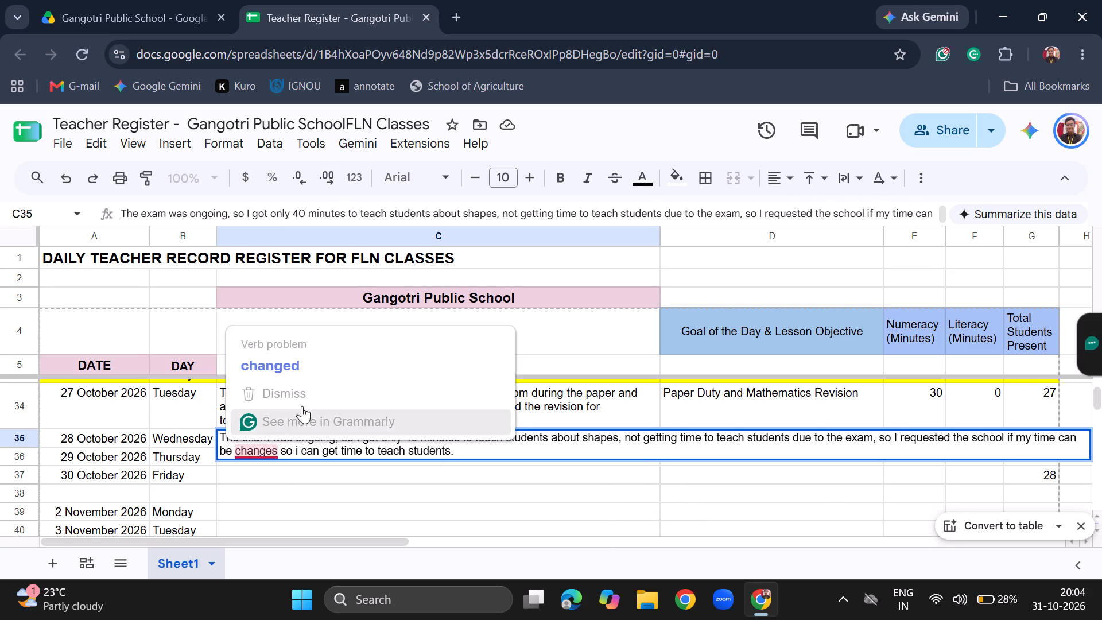
{"action": "left_click", "coordinate": [333, 366]}
{"action": "type", "text": "changed"}
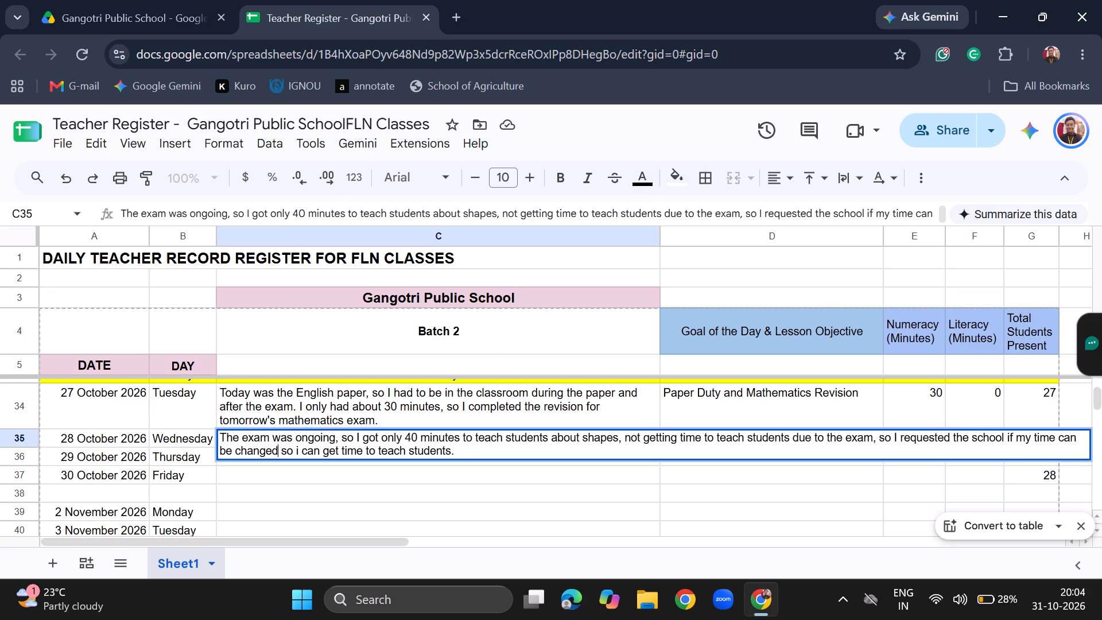
{"action": "left_click", "coordinate": [467, 451]}
{"action": "key", "text": "Return"}
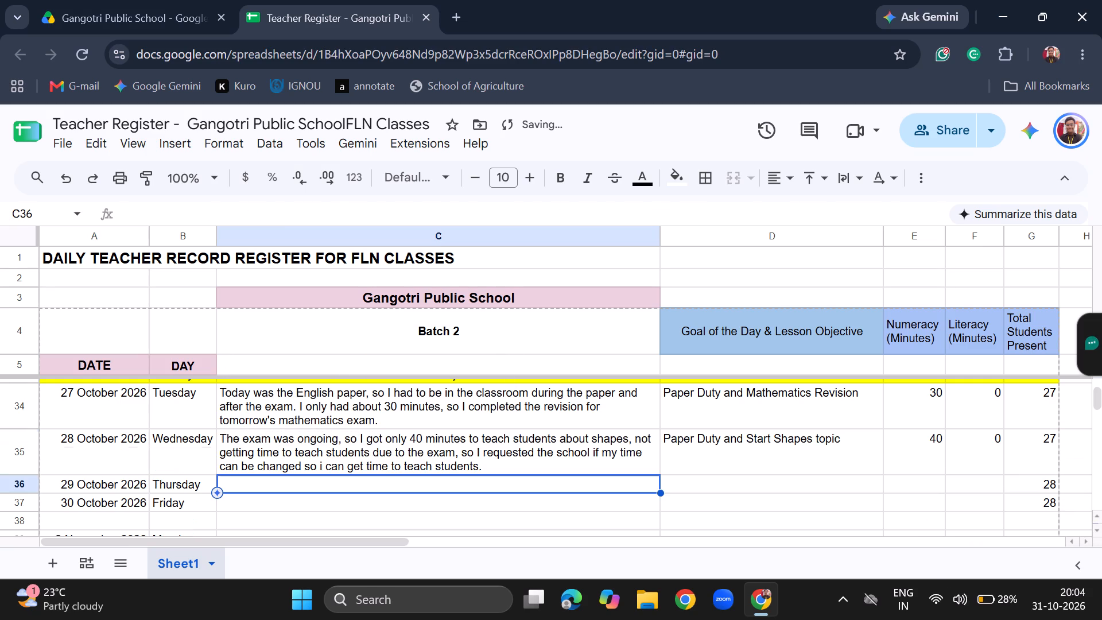
Add to the 28 October note: "Tomorrow onwards, till exam i will teach at another time period so i can get my 90 minutes.".
{"action": "left_click", "coordinate": [824, 455]}
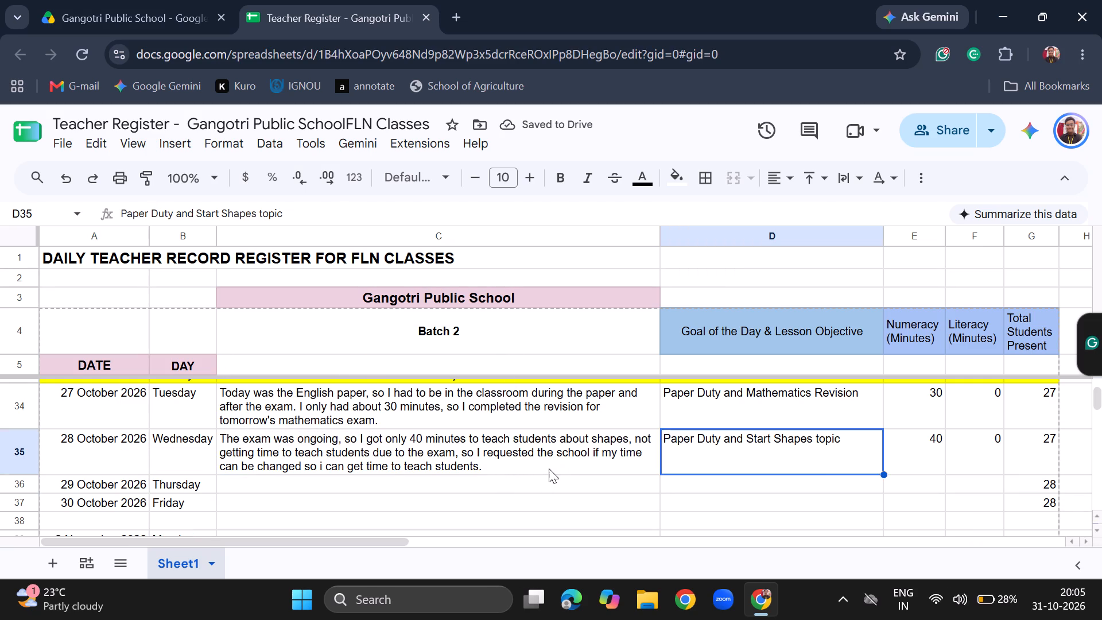
{"action": "double_click", "coordinate": [533, 467]}
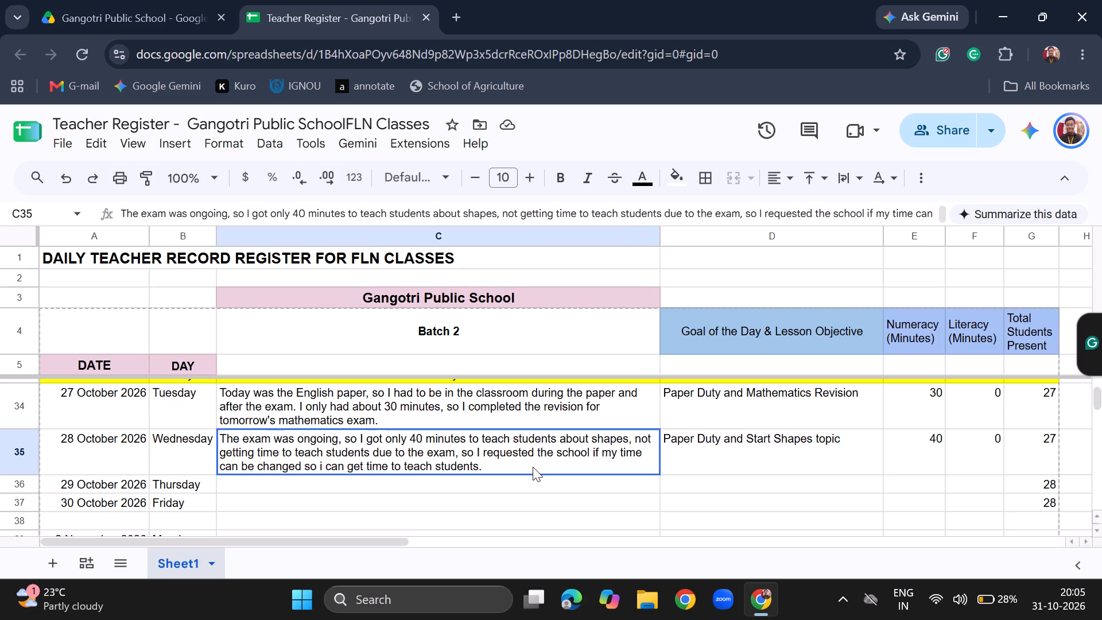
{"action": "key", "text": "space"}
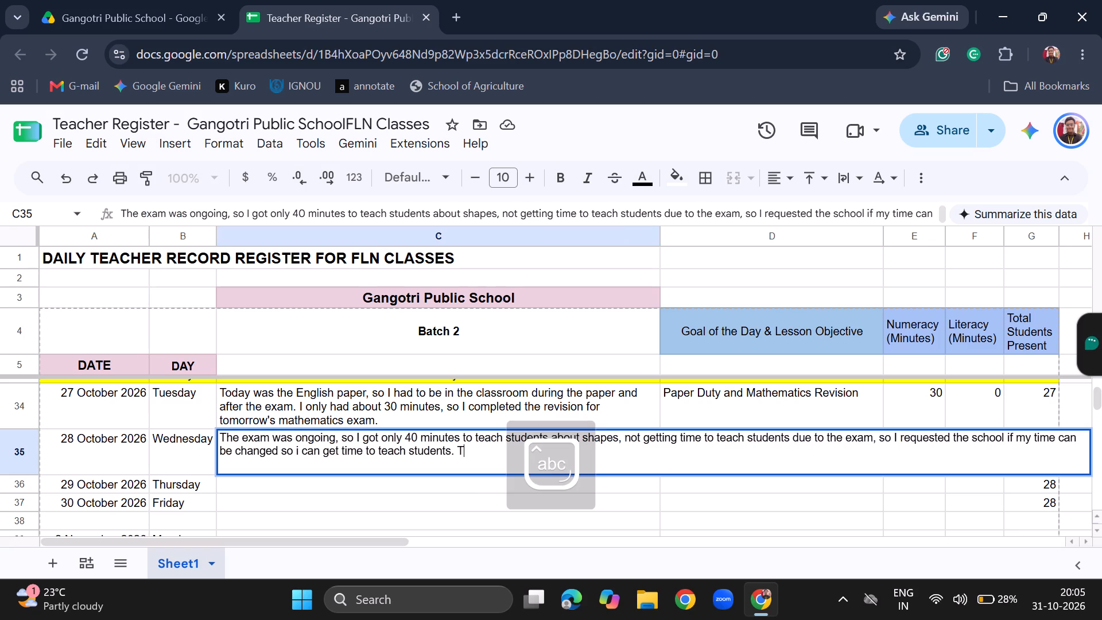
{"action": "type", "text": "omorrow"}
{"action": "key", "text": "space"}
{"action": "type", "text": "onwards, till exam i will teach at"}
{"action": "key", "text": "space"}
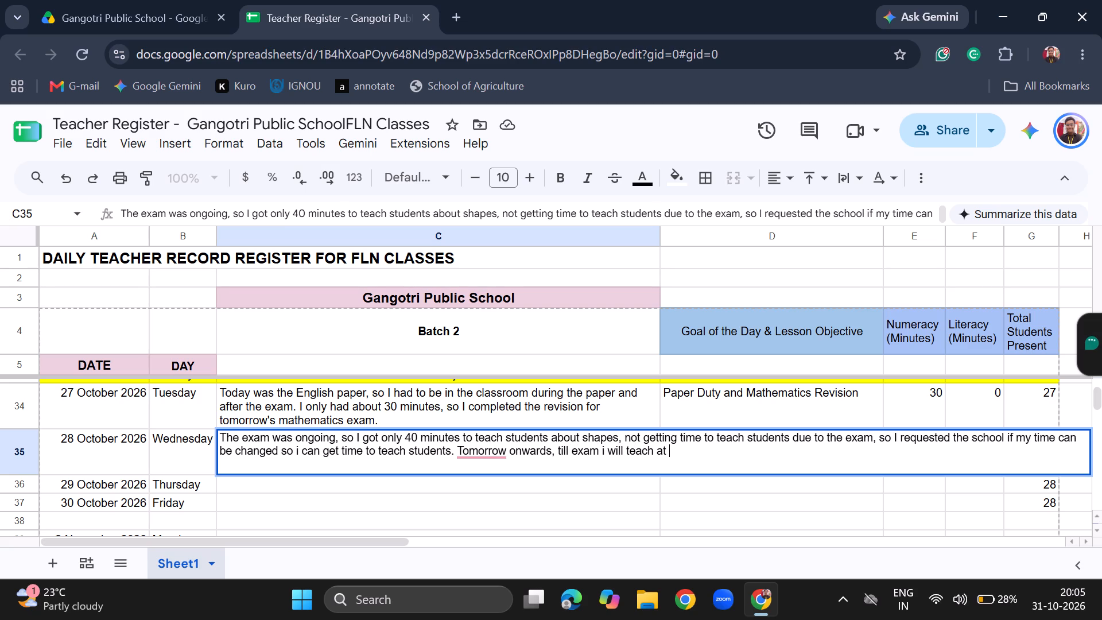
{"action": "type", "text": "anther"}
{"action": "key", "text": "space"}
{"action": "key", "text": "BackSpace"}
{"action": "key", "text": "BackSpace"}
{"action": "key", "text": "BackSpace"}
{"action": "key", "text": "BackSpace"}
{"action": "key", "text": "BackSpace"}
{"action": "type", "text": "other time period so i can get m"}
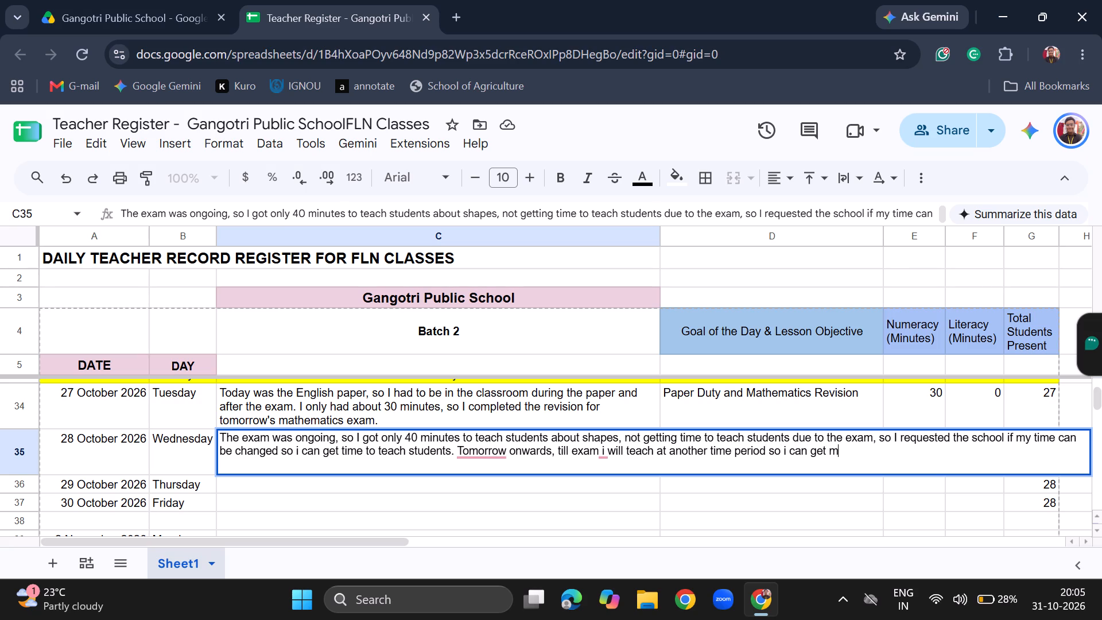
{"action": "type", "text": "y 90 minutes"}
{"action": "key", "text": "period"}
{"action": "key", "text": "Return"}
Select the numeracy minutes cell for 29 October 2026.
{"action": "left_click", "coordinate": [913, 499]}
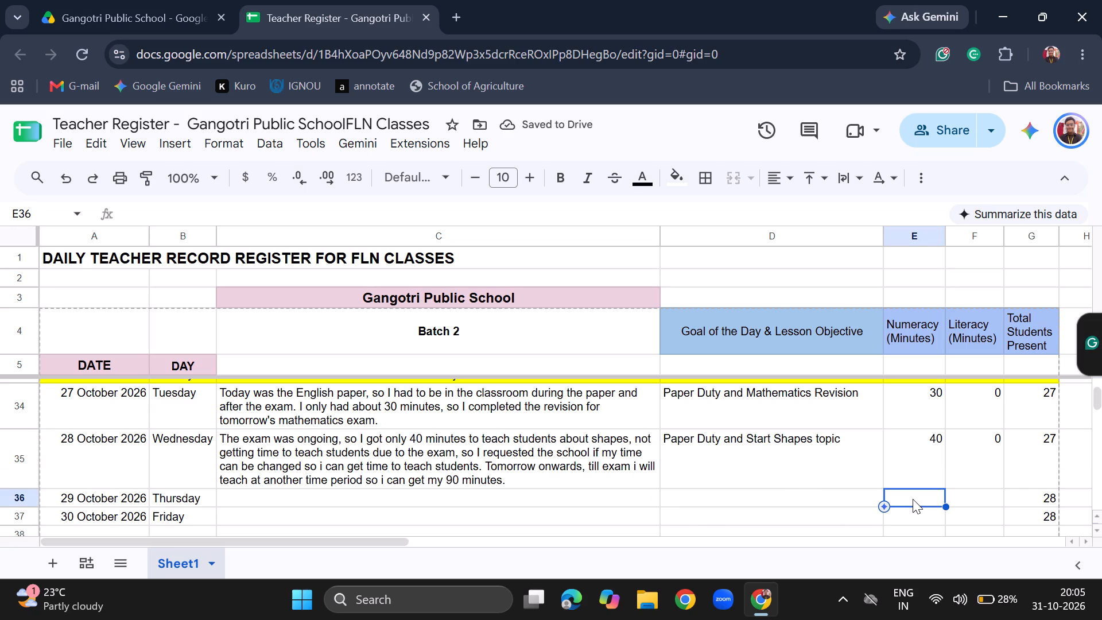
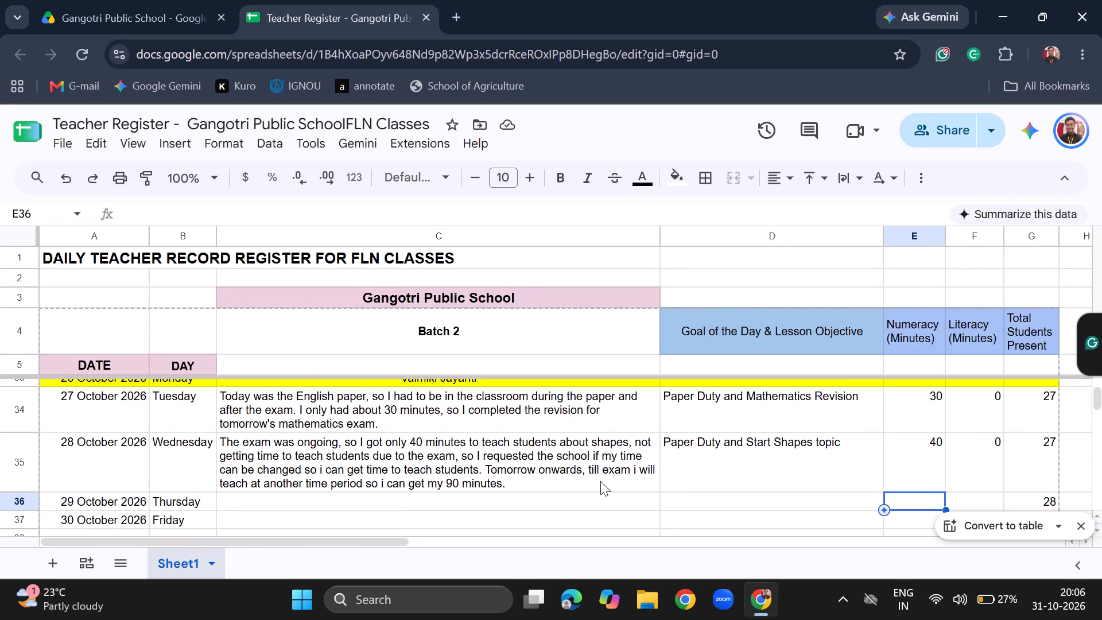
Delete the final sentence about teaching at another time period from the 28 October note.
{"action": "double_click", "coordinate": [602, 480]}
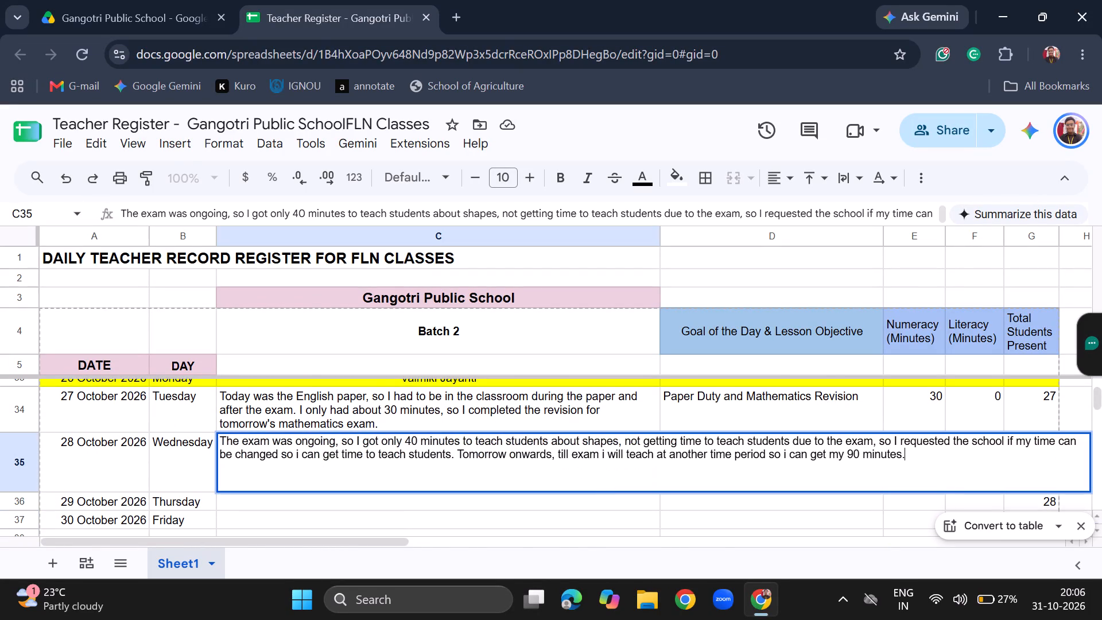
{"action": "left_click_drag", "start_coordinate": [461, 454], "coordinate": [882, 468]}
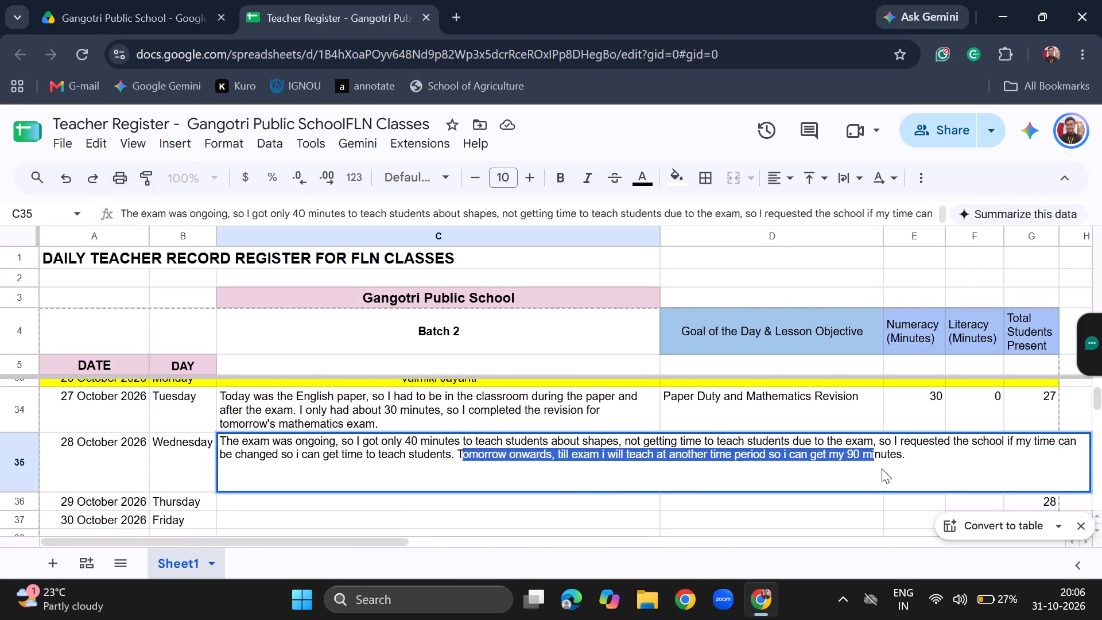
{"action": "left_click_drag", "start_coordinate": [882, 468], "coordinate": [902, 459]}
{"action": "key", "text": "BackSpace"}
{"action": "key", "text": "BackSpace"}
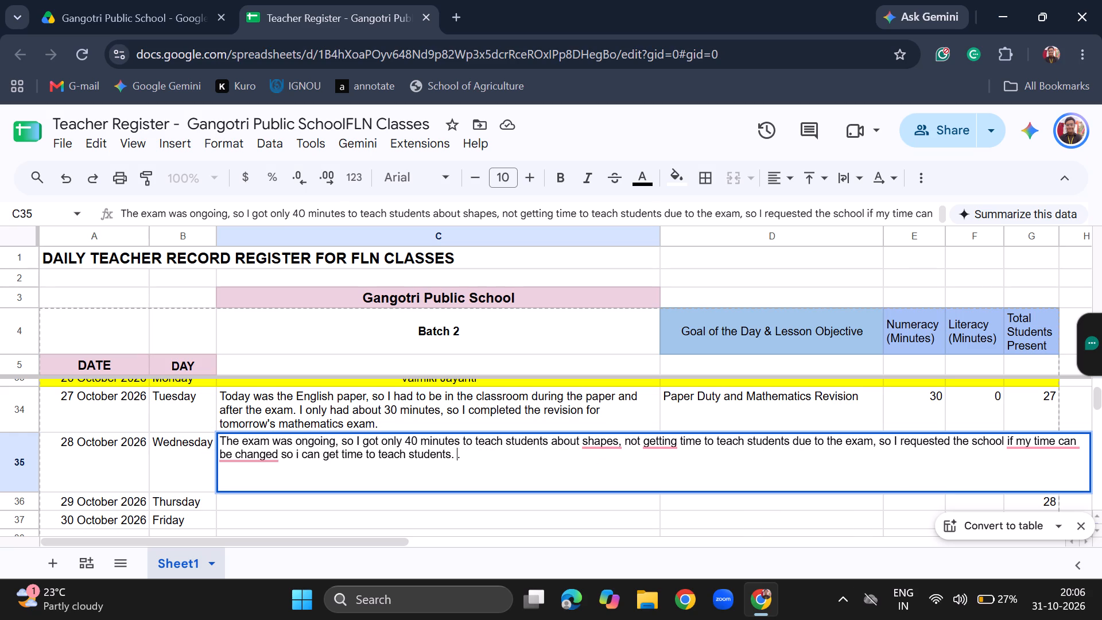
{"action": "key", "text": "Right"}
{"action": "key", "text": "BackSpace"}
{"action": "key", "text": "BackSpace"}
{"action": "key", "text": "Return"}
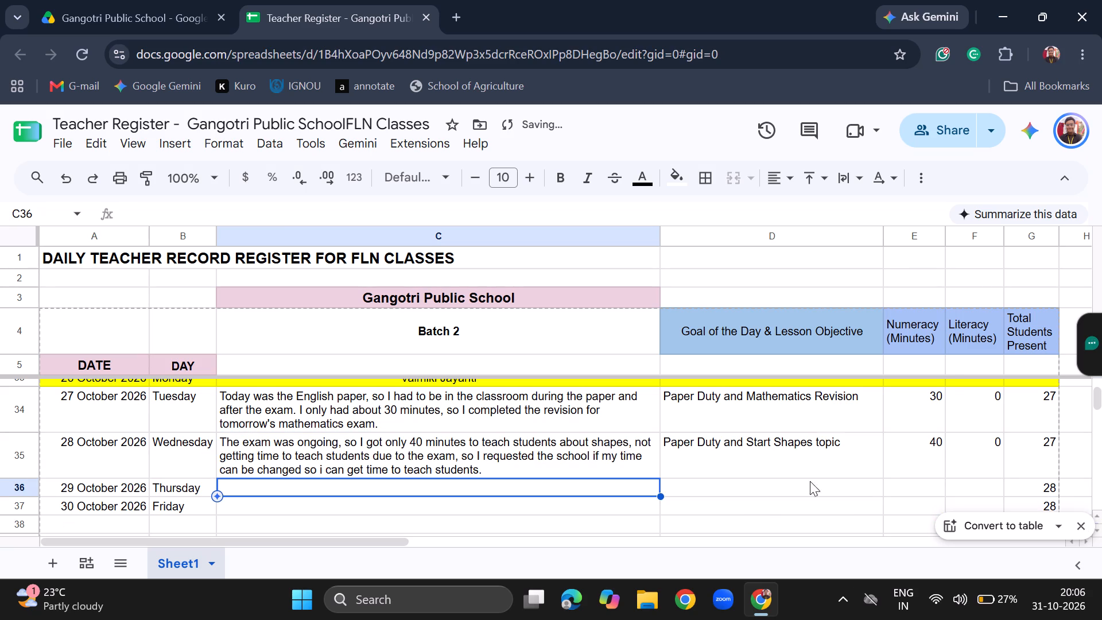
Enter "Paper Duty" as the goal of the day for 29 October 2026.
{"action": "left_click", "coordinate": [747, 491]}
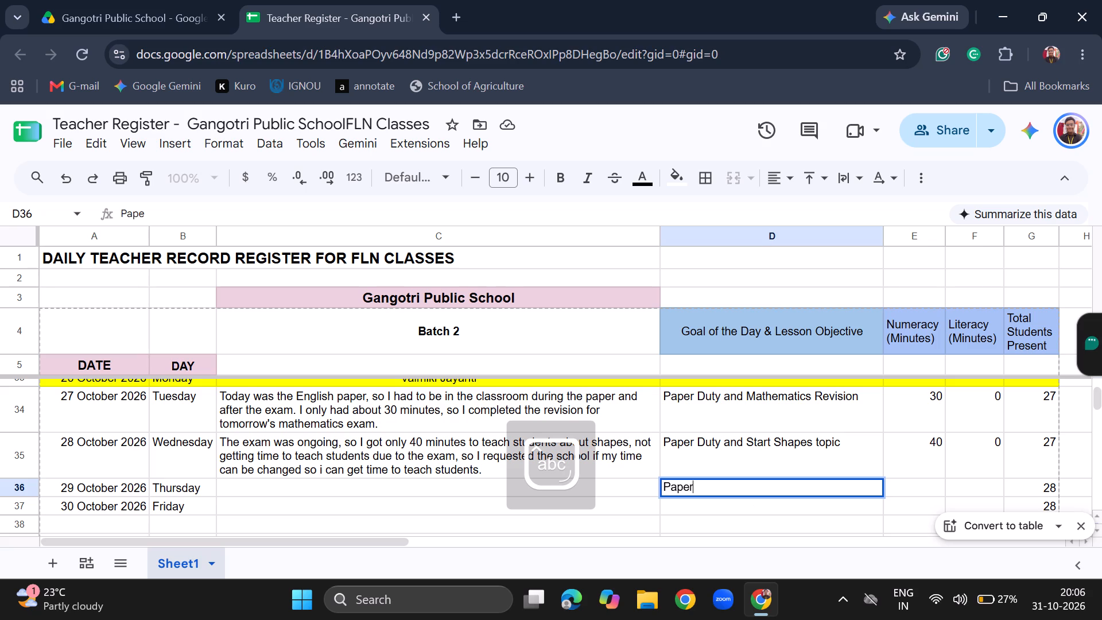
{"action": "type", "text": "uty"}
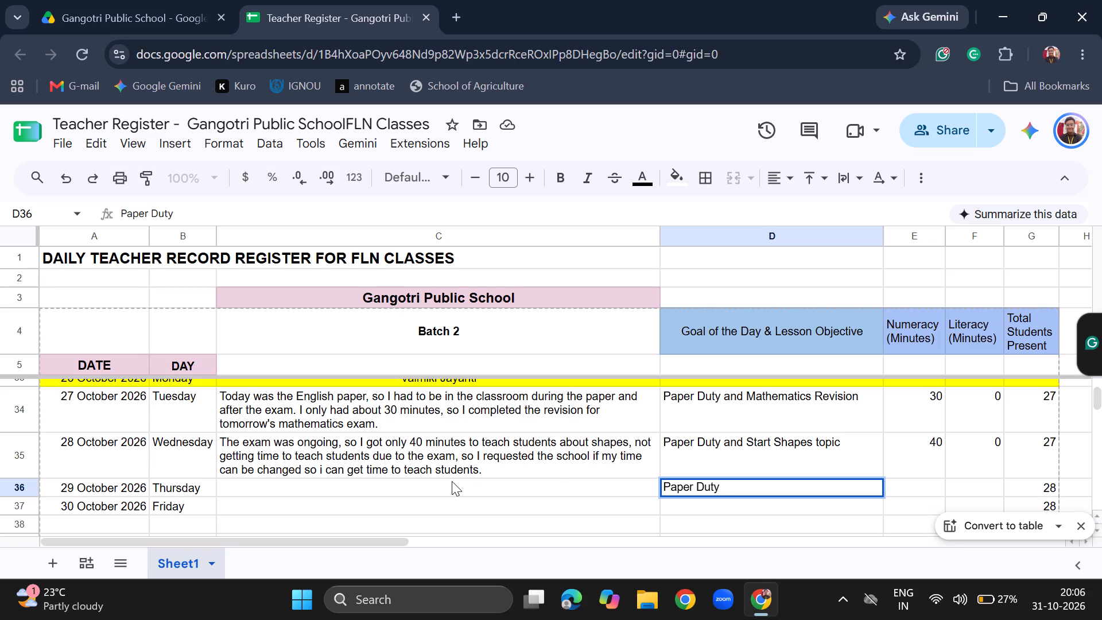
{"action": "scroll", "coordinate": [452, 481], "scroll_direction": "up", "scroll_amount": 1}
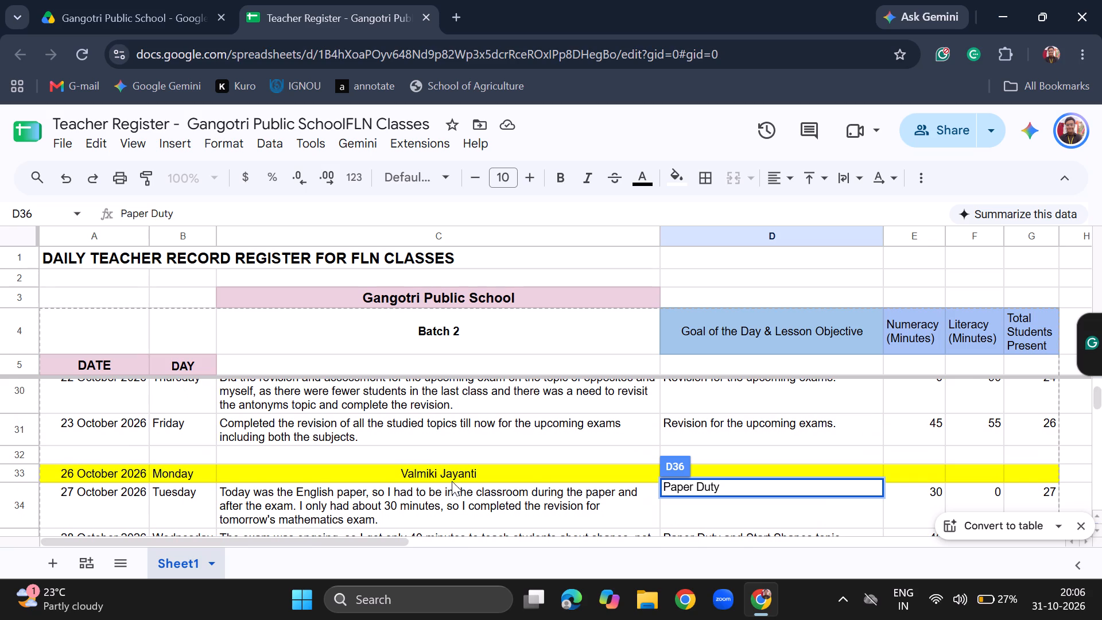
{"action": "scroll", "coordinate": [452, 481], "scroll_direction": "up", "scroll_amount": 2}
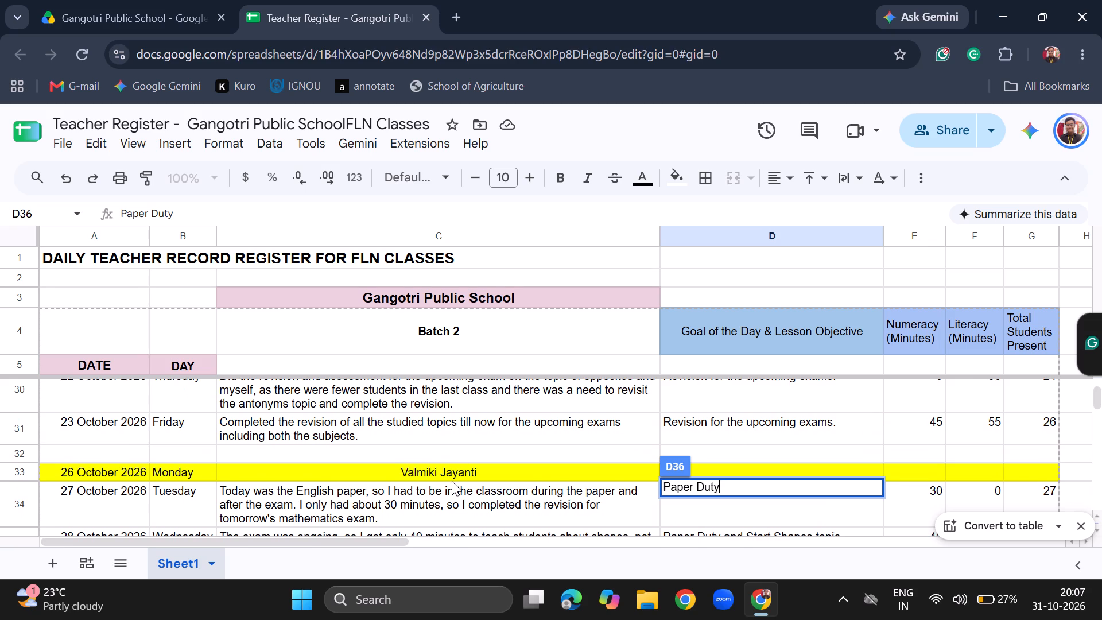
{"action": "scroll", "coordinate": [596, 529], "scroll_direction": "down", "scroll_amount": 1}
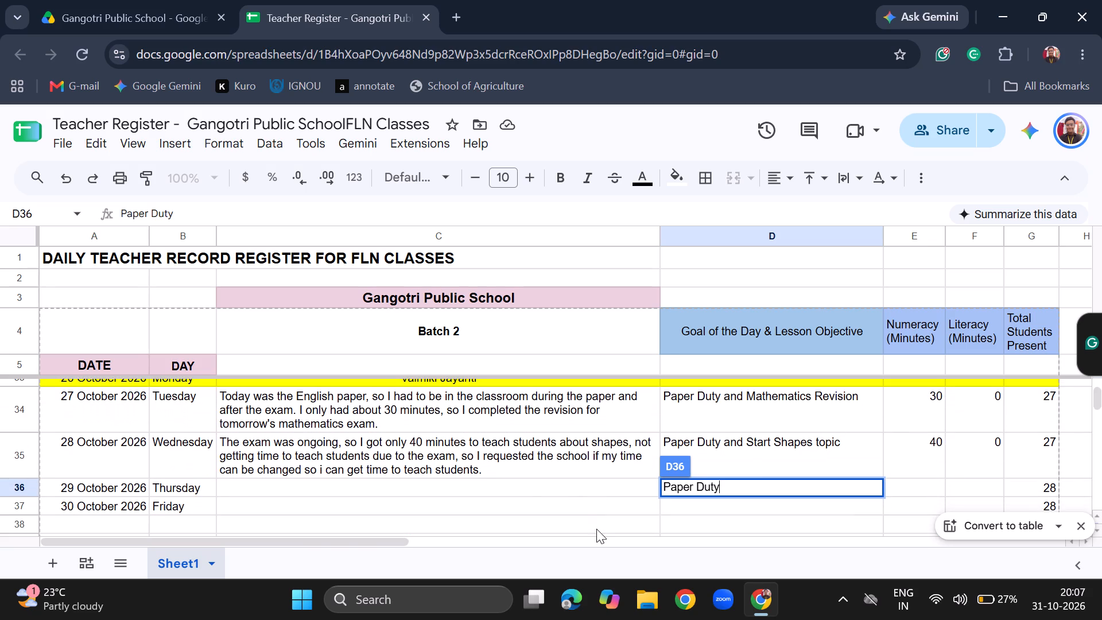
Set both the numeracy and literacy minutes for 29 October 2026 to 0.
{"action": "left_click", "coordinate": [552, 491]}
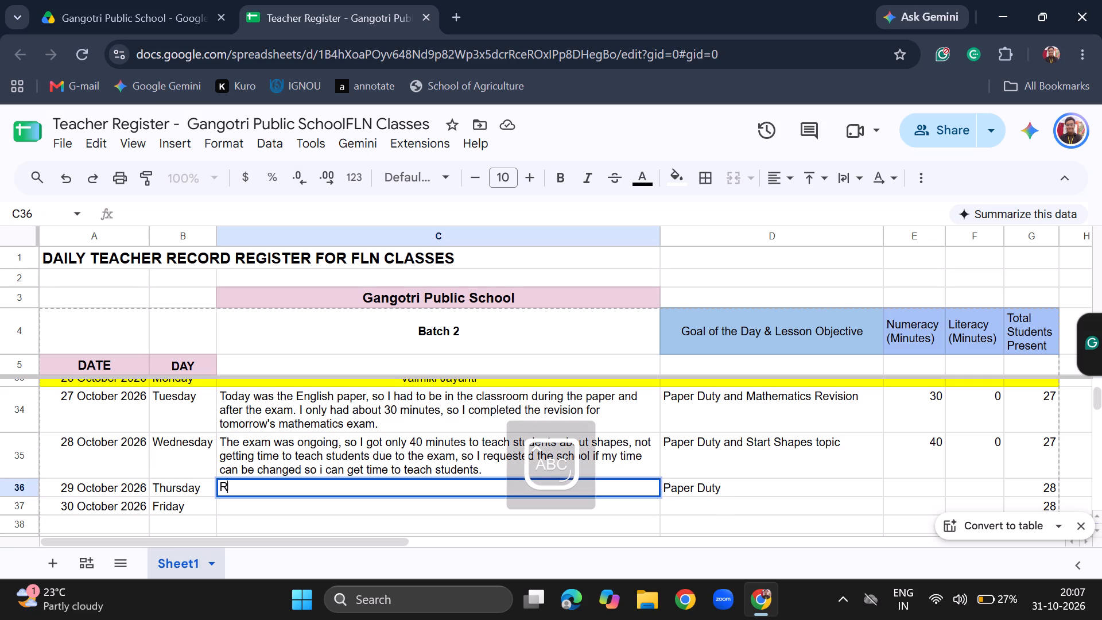
{"action": "key", "text": "BackSpace"}
{"action": "key", "text": "Right"}
{"action": "key", "text": "Right"}
{"action": "key", "text": "Right"}
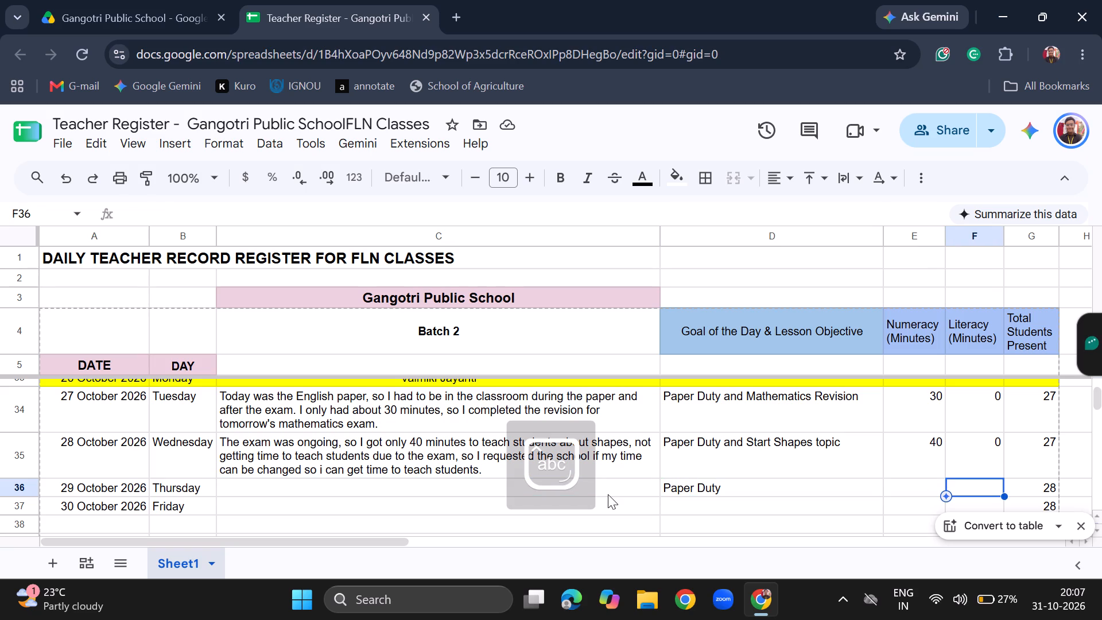
{"action": "key", "text": "Left"}
{"action": "key", "text": "0"}
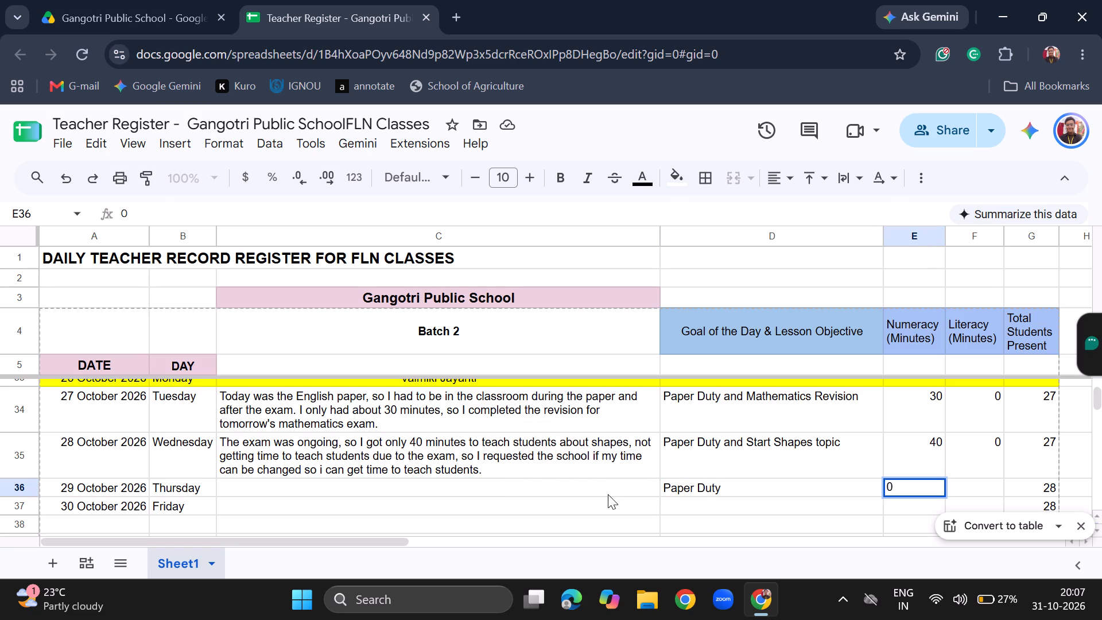
{"action": "key", "text": "Right"}
{"action": "key", "text": "0"}
{"action": "key", "text": "Left"}
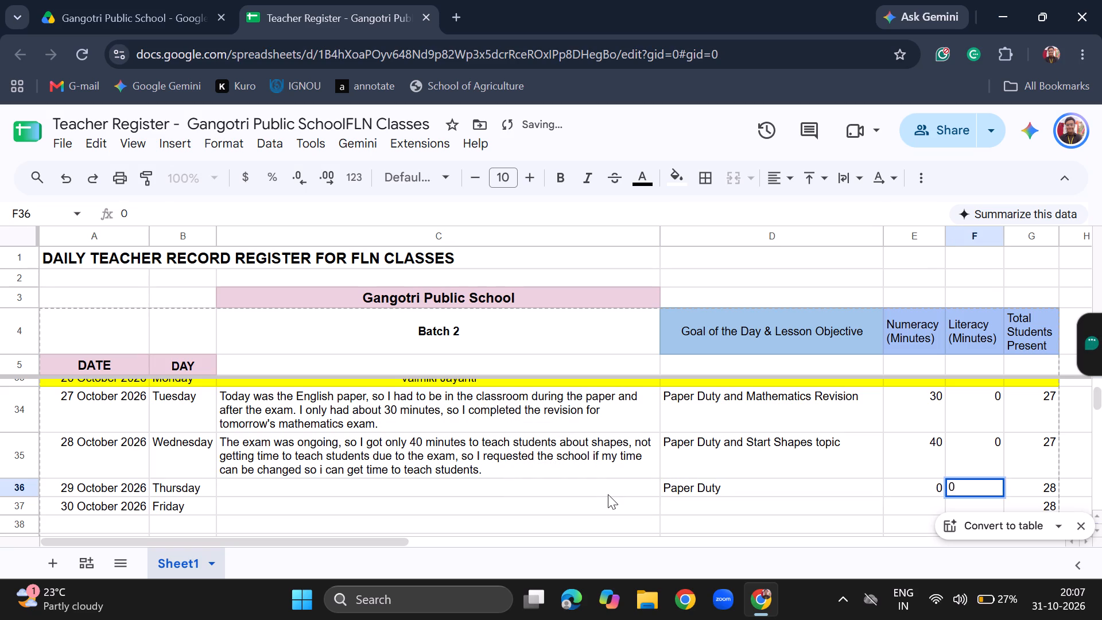
Enter the 29 October note: "Today i didn't got single minute where i can teach so school agreed to give me another time from tomorrow for few days.".
{"action": "key", "text": "Left"}
{"action": "key", "text": "Left"}
{"action": "key", "text": "Left"}
{"action": "type", "text": "odau"}
{"action": "key", "text": "space"}
{"action": "key", "text": "BackSpace"}
{"action": "key", "text": "BackSpace"}
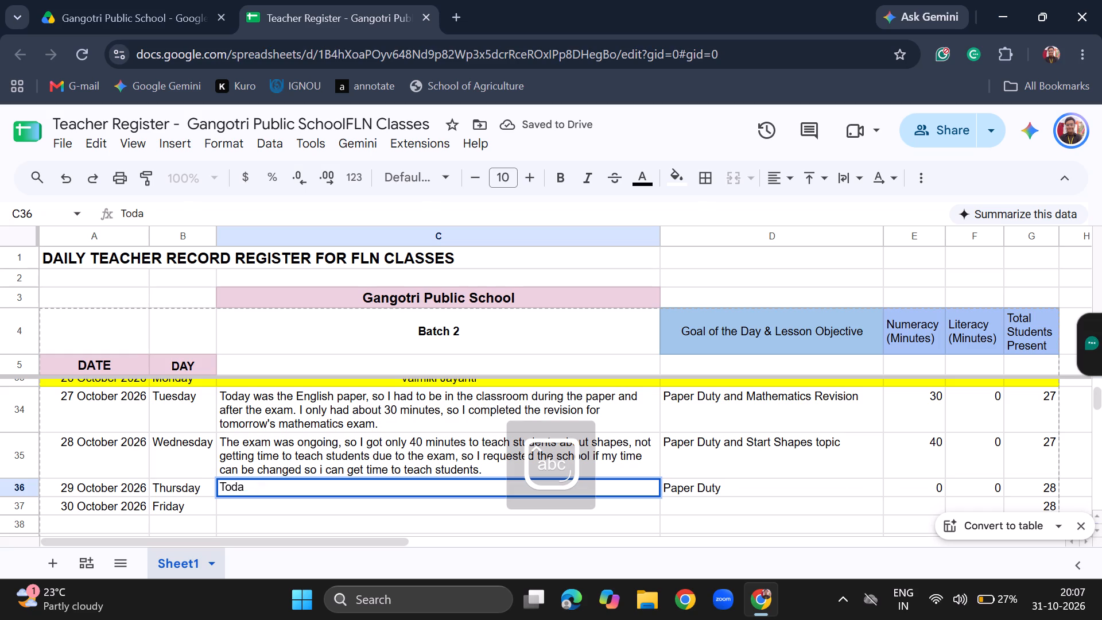
{"action": "type", "text": "y i didn't got"}
{"action": "key", "text": "space"}
{"action": "type", "text": "single minute where i can tecah so"}
{"action": "key", "text": "space"}
{"action": "key", "text": "BackSpace"}
{"action": "key", "text": "BackSpace"}
{"action": "key", "text": "BackSpace"}
{"action": "key", "text": "BackSpace"}
{"action": "key", "text": "BackSpace"}
{"action": "key", "text": "BackSpace"}
{"action": "key", "text": "BackSpace"}
{"action": "key", "text": "BackSpace"}
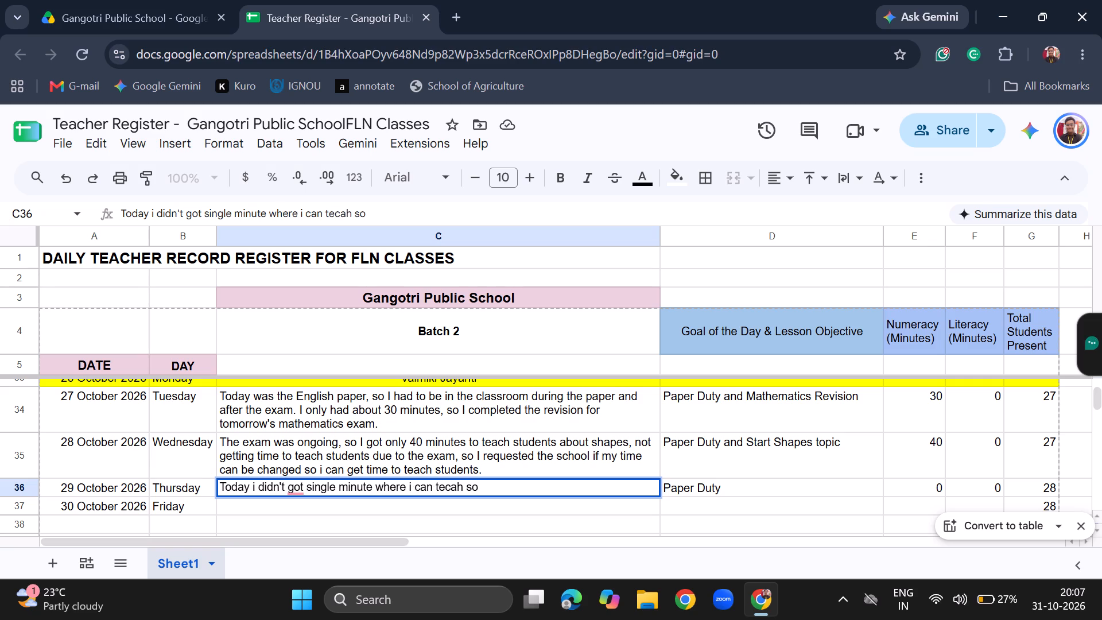
{"action": "type", "text": "each so school agreed to give me another time from to"}
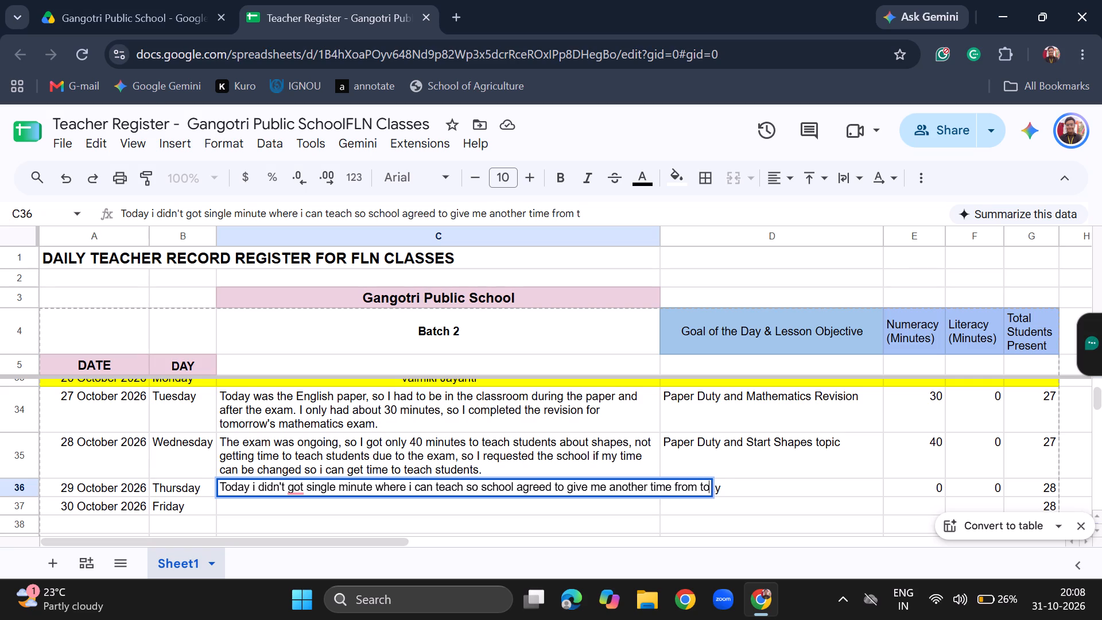
{"action": "type", "text": "mo"}
{"action": "type", "text": "rrow for few days."}
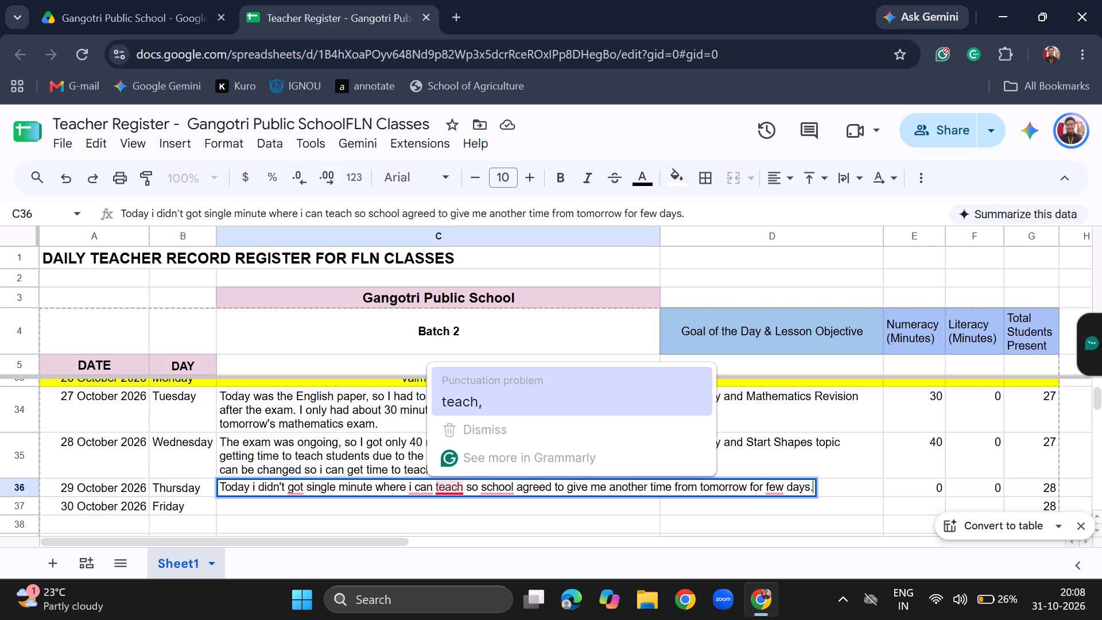
Correct the 29 October note's wording to "teach,", "get a", "I could" and "a few".
{"action": "left_click", "coordinate": [519, 406]}
{"action": "key", "text": "comma"}
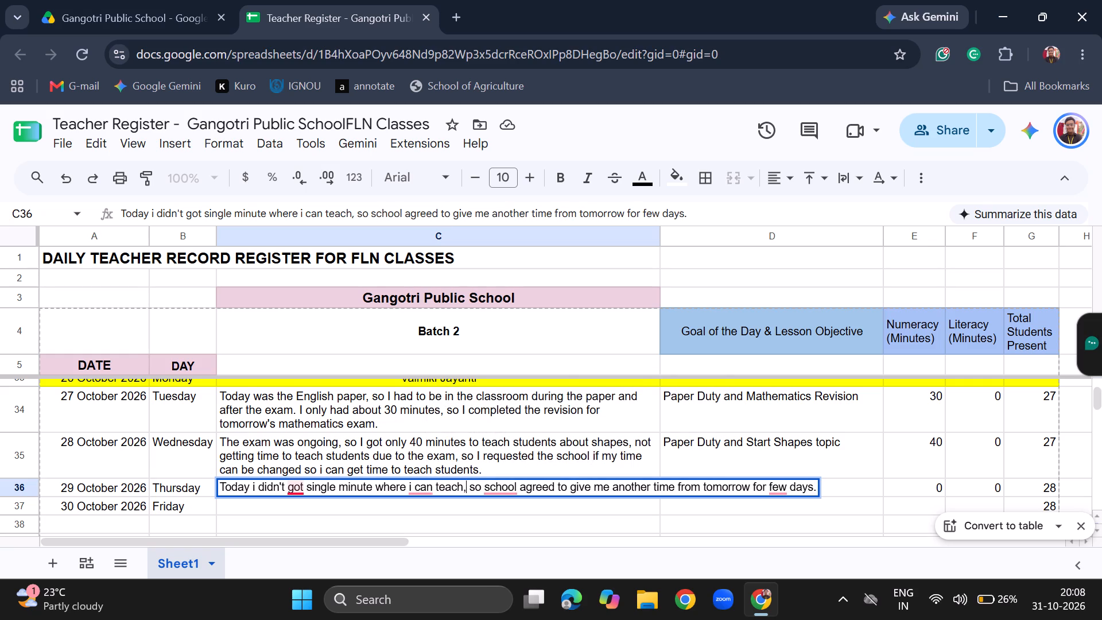
{"action": "left_click", "coordinate": [360, 411]}
{"action": "type", "text": "get a"}
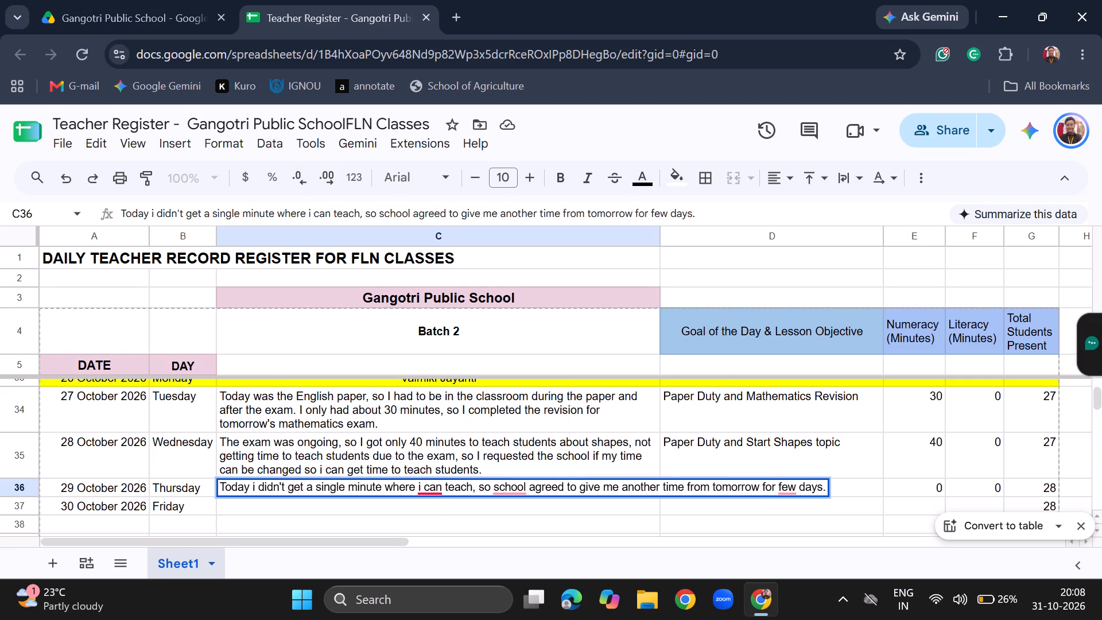
{"action": "left_click", "coordinate": [483, 406]}
{"action": "type", "text": "I could"}
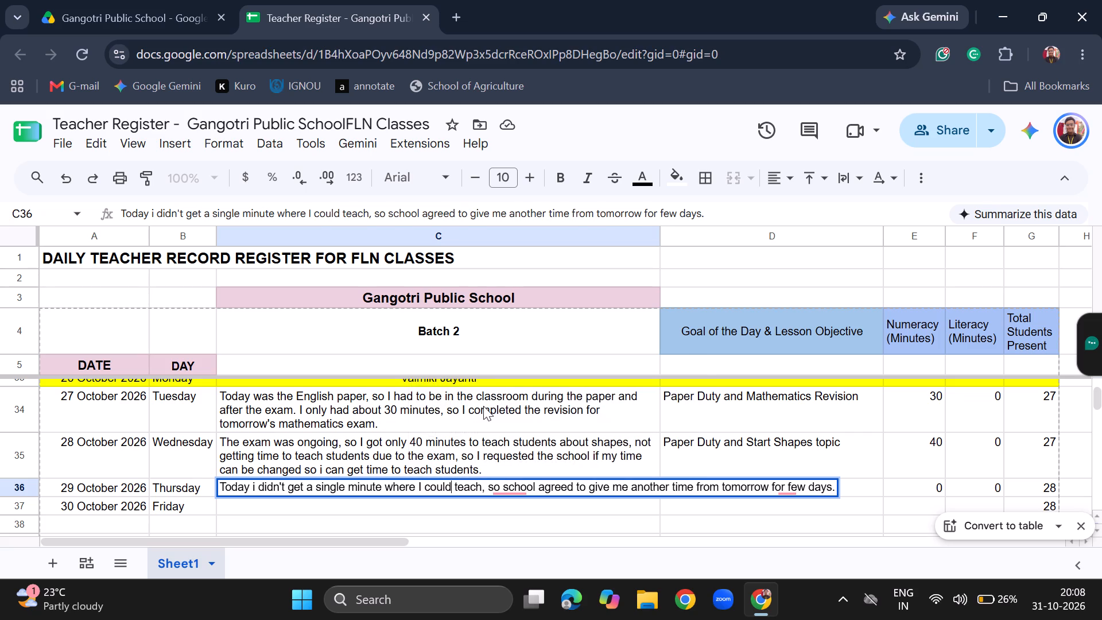
{"action": "left_click", "coordinate": [581, 408]}
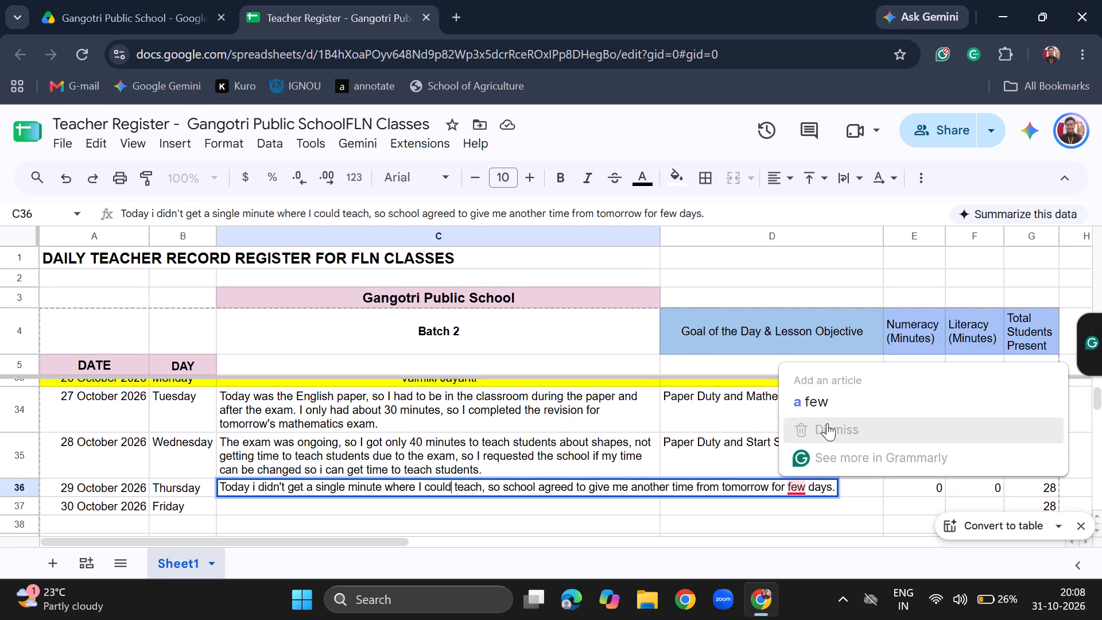
{"action": "left_click", "coordinate": [840, 408]}
{"action": "type", "text": "a"}
{"action": "key", "text": "space"}
Enter "English lesson 5 and lesson 6" as the goal of the day for 30 October 2026.
{"action": "left_click", "coordinate": [811, 516]}
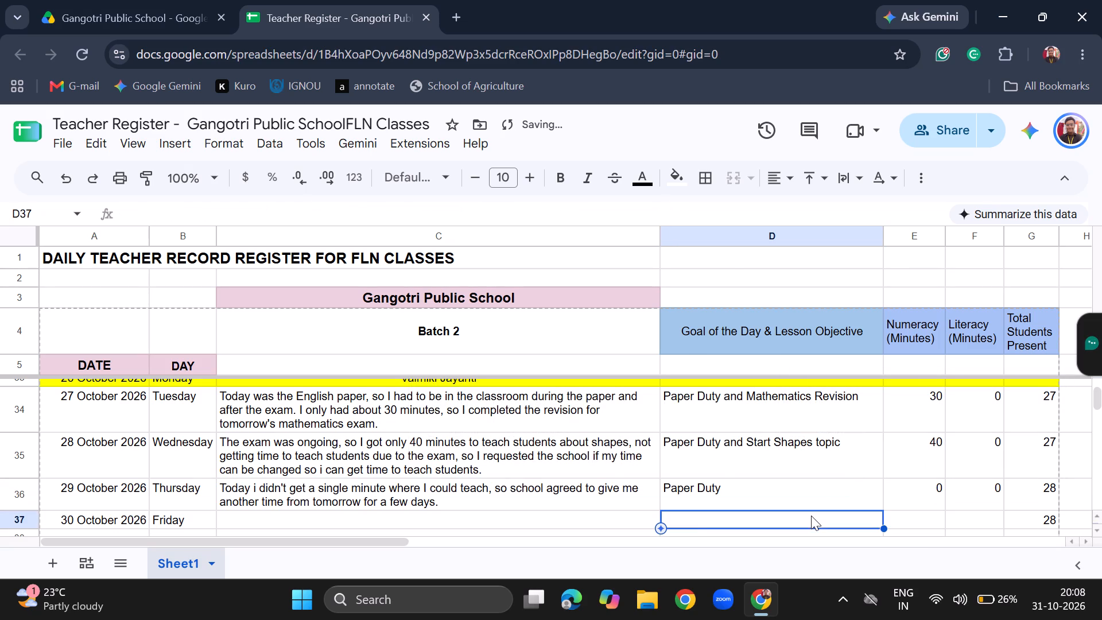
{"action": "scroll", "coordinate": [690, 521], "scroll_direction": "down", "scroll_amount": 1}
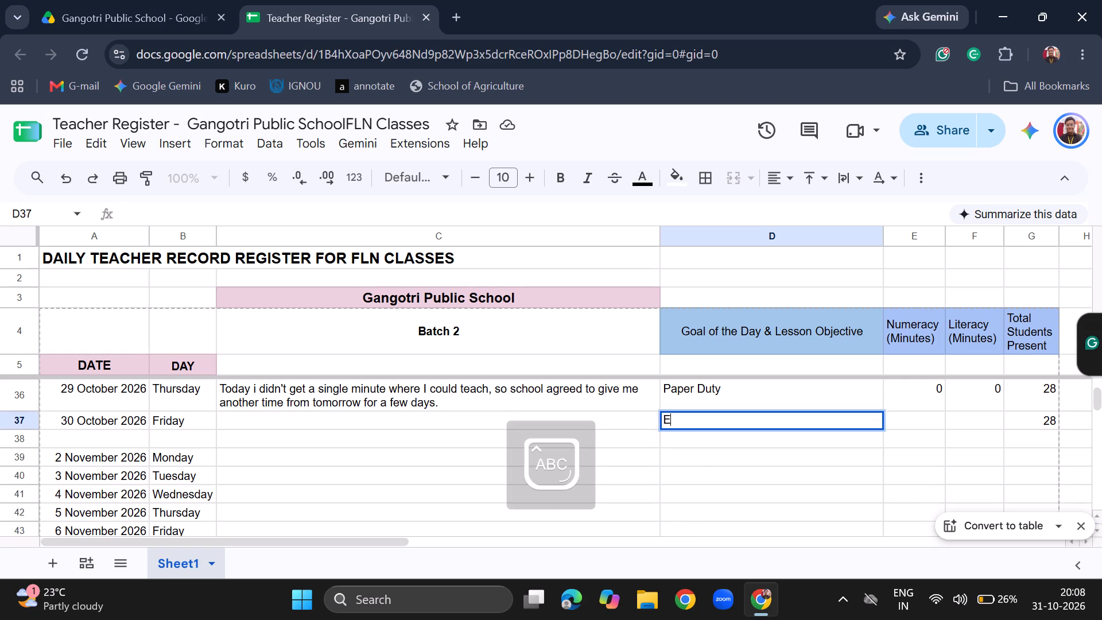
{"action": "type", "text": "ngi"}
{"action": "key", "text": "BackSpace"}
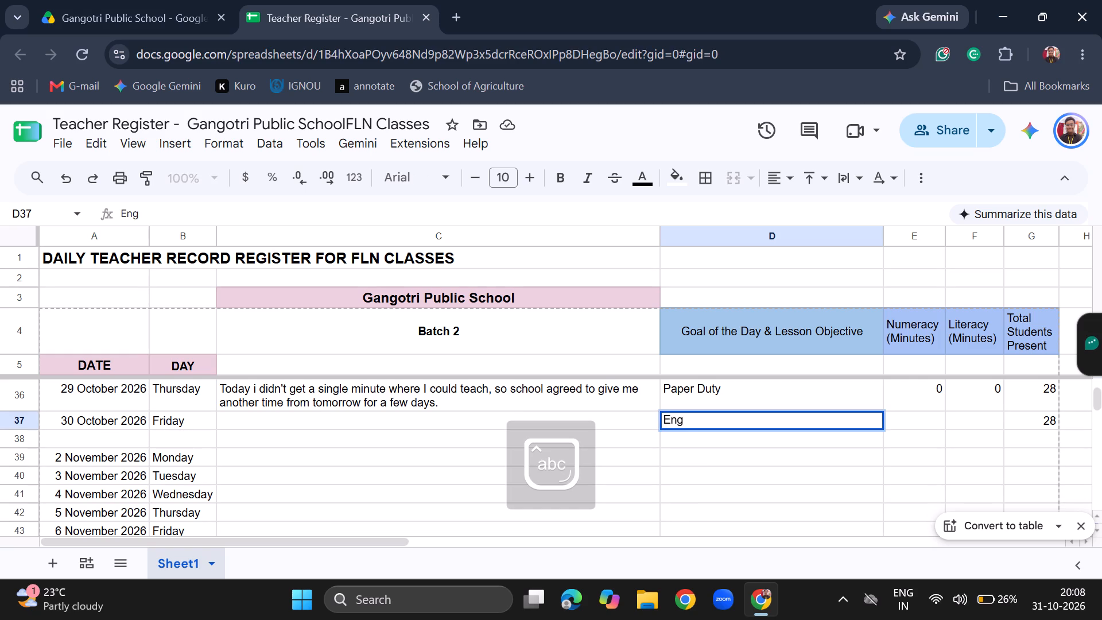
{"action": "type", "text": "lish lesson 5 an l"}
{"action": "key", "text": "BackSpace"}
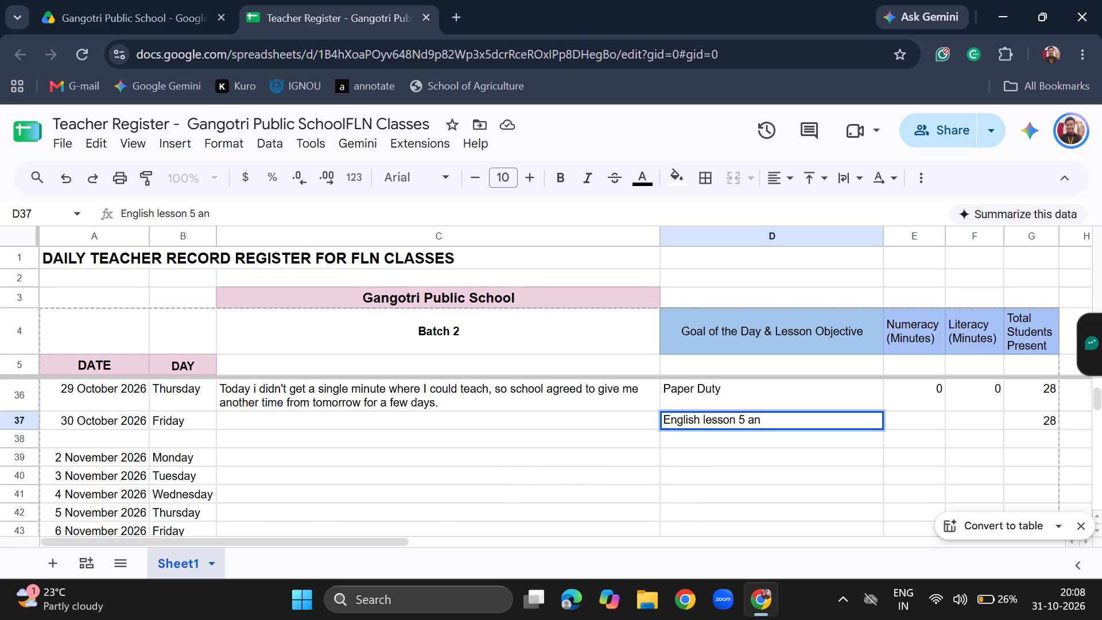
{"action": "key", "text": "BackSpace"}
{"action": "type", "text": "d lesson 6"}
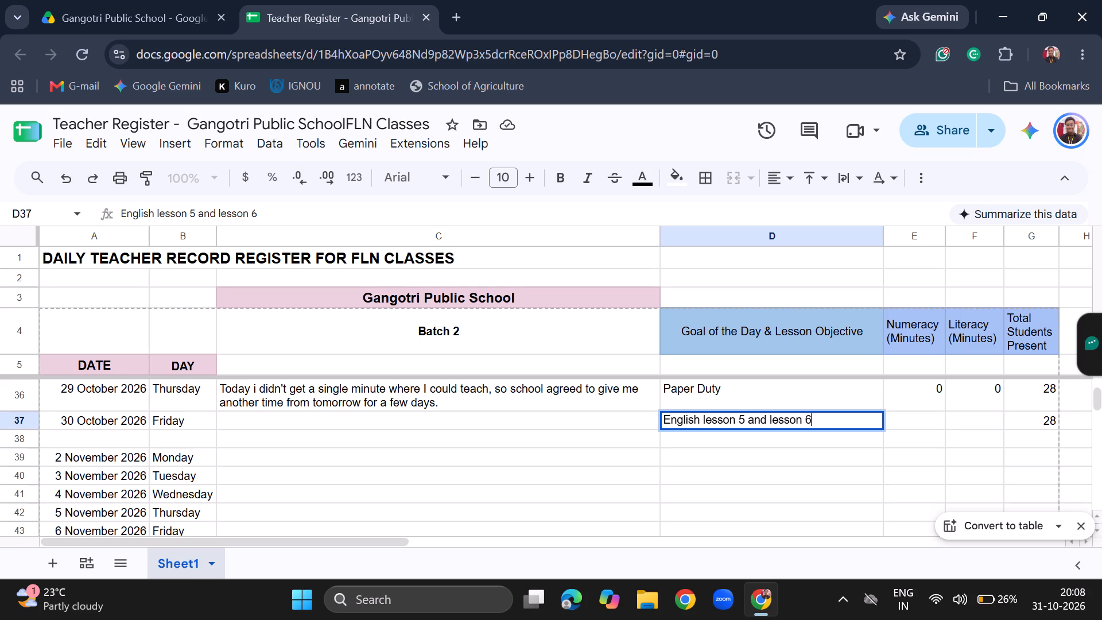
Set the 30 October 2026 numeracy minutes to 0 and literacy minutes to 90.
{"action": "key", "text": "Right"}
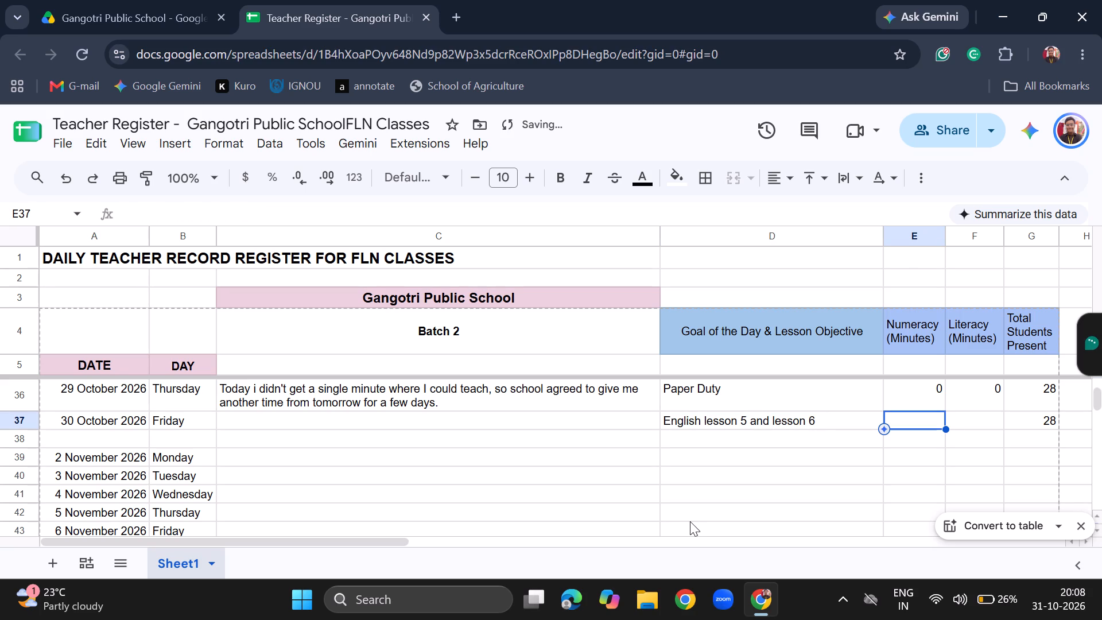
{"action": "key", "text": "0"}
{"action": "key", "text": "Right"}
{"action": "type", "text": "90"}
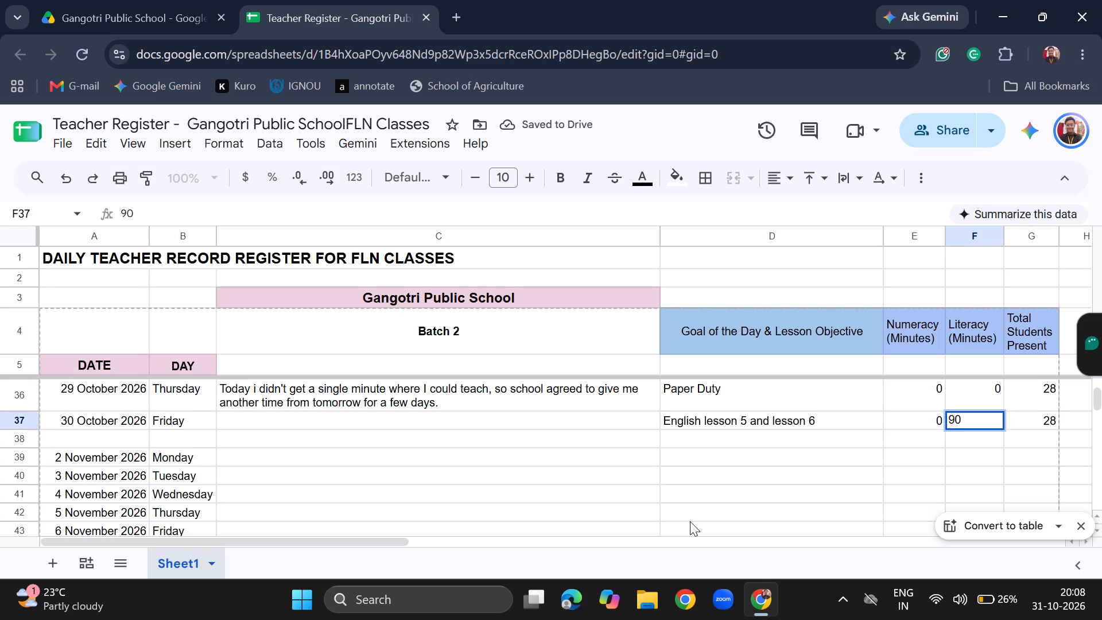
{"action": "key", "text": "Left"}
Start the 30 October note with "Completed the reading of alphabets and words from chapter 5 and chapter".
{"action": "key", "text": "Left"}
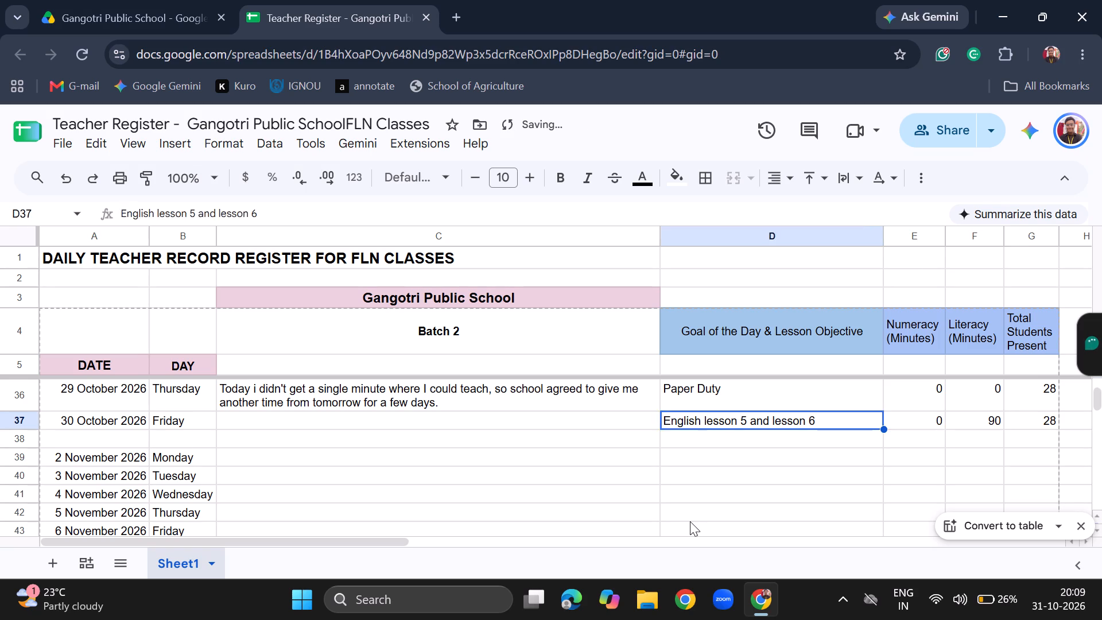
{"action": "key", "text": "Left"}
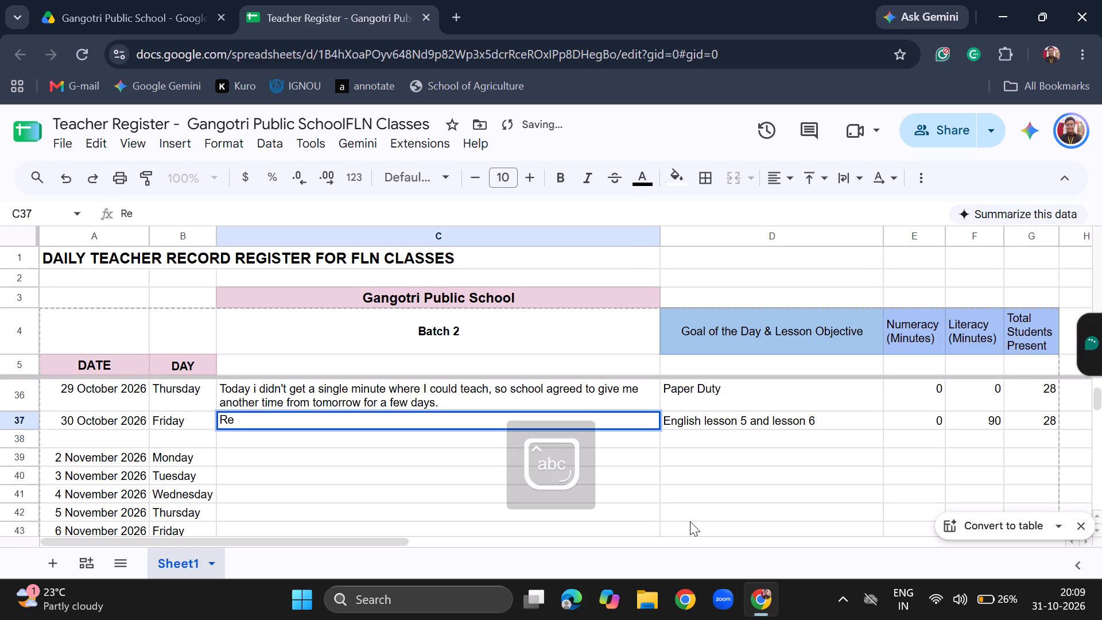
{"action": "key", "text": "BackSpace"}
{"action": "type", "text": "ompleted the reading of"}
{"action": "key", "text": "space"}
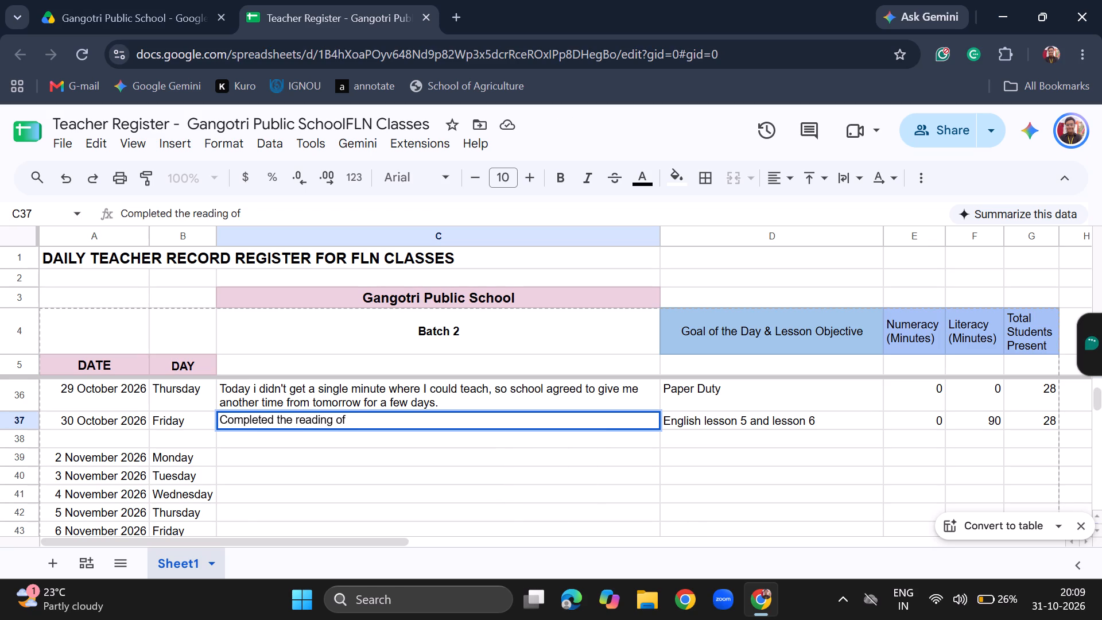
{"action": "type", "text": "alphabets"}
{"action": "key", "text": "space"}
{"action": "type", "text": "and words from chat"}
{"action": "key", "text": "BackSpace"}
{"action": "key", "text": "BackSpace"}
{"action": "key", "text": "BackSpace"}
{"action": "key", "text": "BackSpace"}
{"action": "type", "text": "chapter 5 and chapter"}
{"action": "key", "text": "space"}
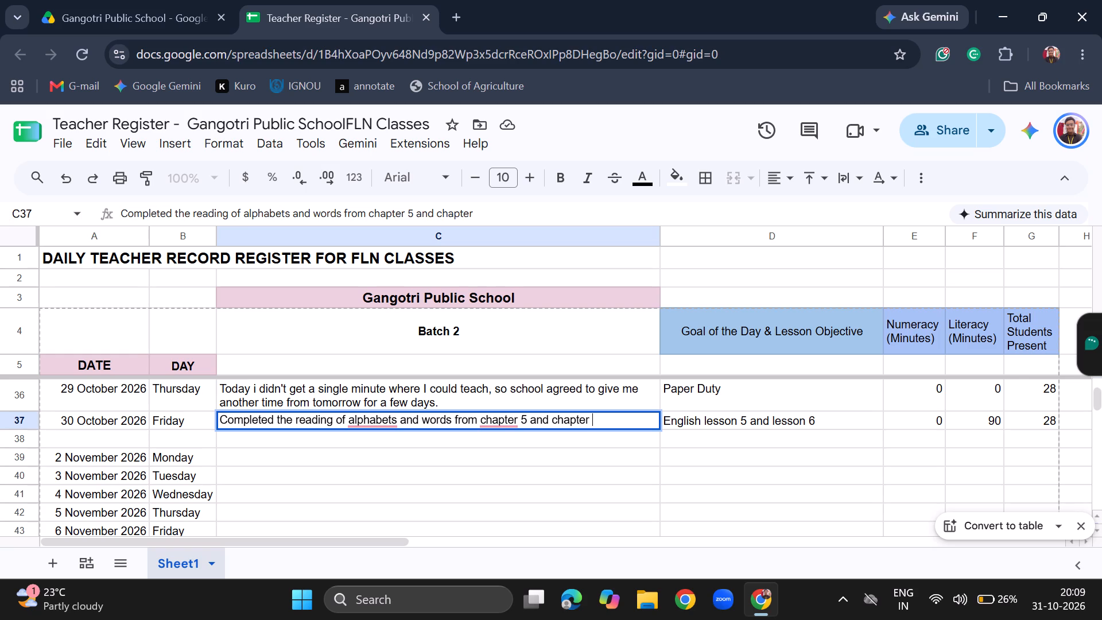
Continue the 30 October note with "6, made new words and formed activity".
{"action": "type", "text": "6, made new a"}
{"action": "key", "text": "BackSpace"}
{"action": "type", "text": "words and"}
{"action": "key", "text": "space"}
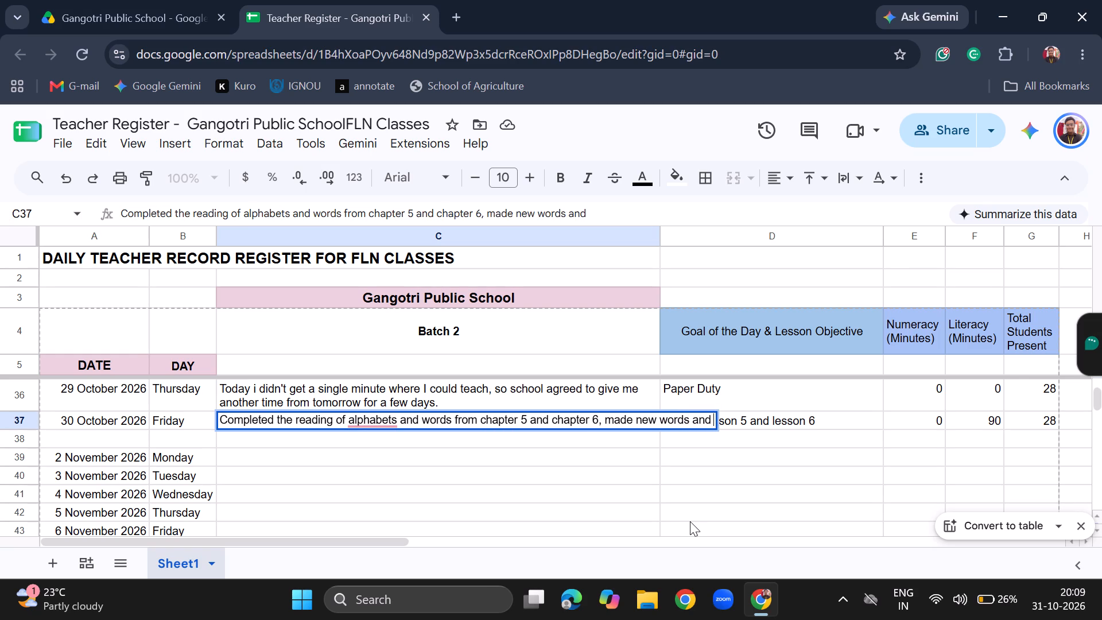
{"action": "type", "text": "formed activity"}
{"action": "key", "text": "space"}
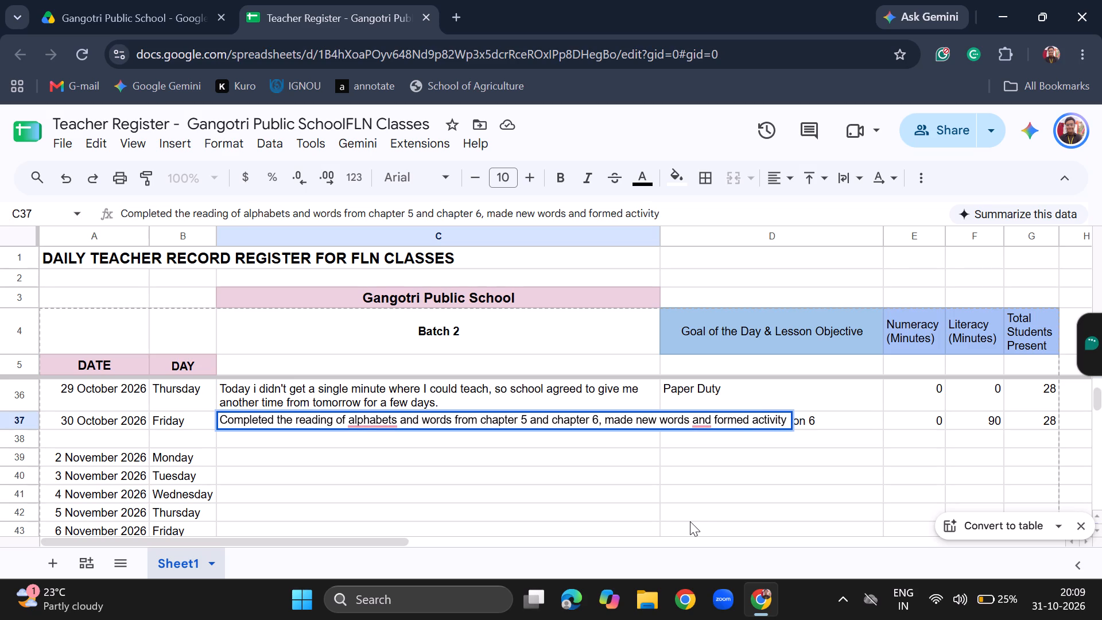
Complete the note's sentence with "so all students equally participate and speak words and understand the sounds.".
{"action": "type", "text": "so all stde"}
{"action": "key", "text": "BackSpace"}
{"action": "key", "text": "BackSpace"}
{"action": "key", "text": "BackSpace"}
{"action": "type", "text": "tude"}
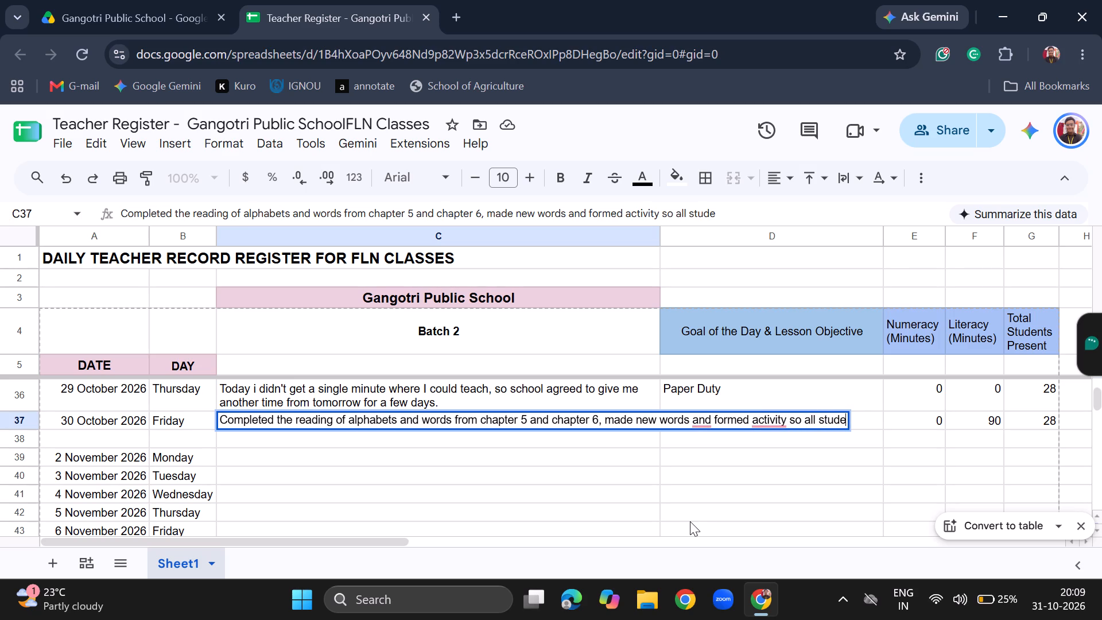
{"action": "type", "text": "nts equally particia"}
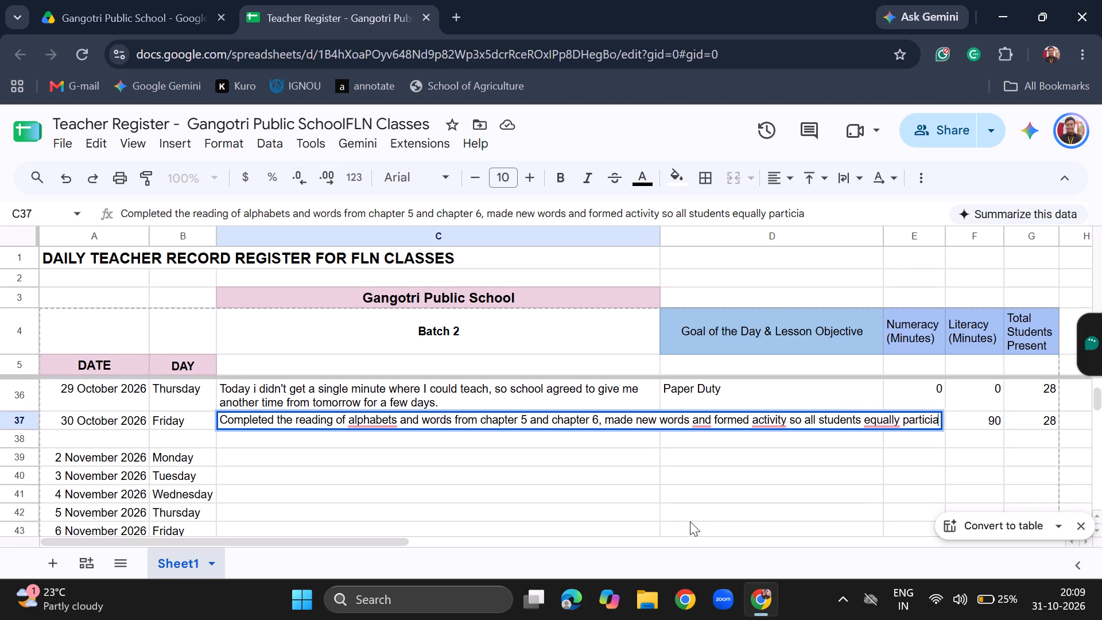
{"action": "key", "text": "BackSpace"}
{"action": "type", "text": "pate and"}
{"action": "key", "text": "space"}
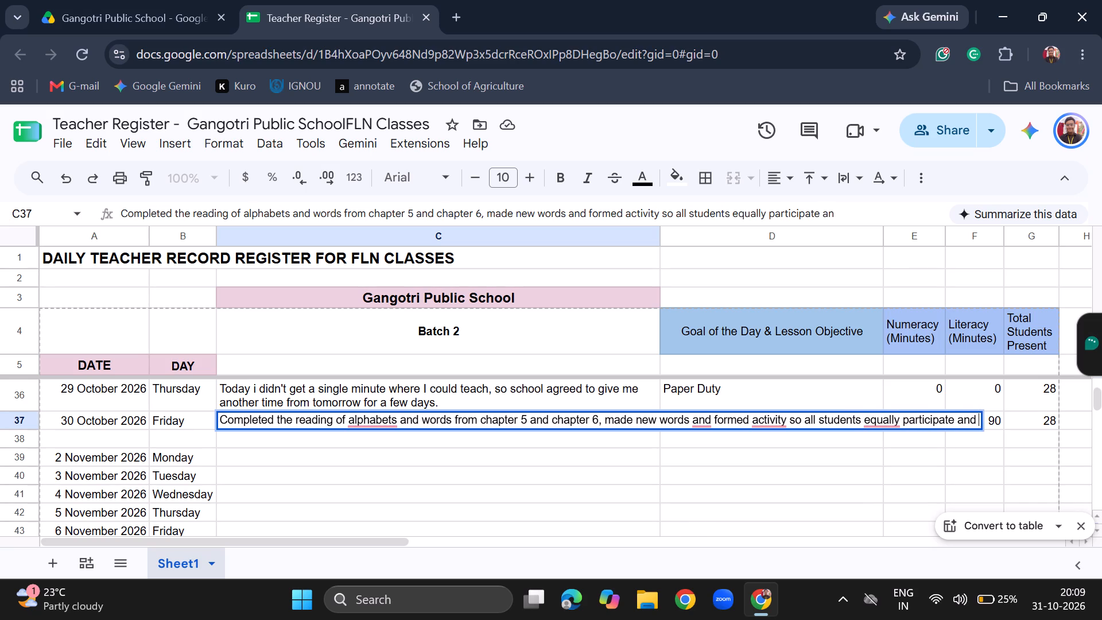
{"action": "type", "text": "speak words and understand the sou"}
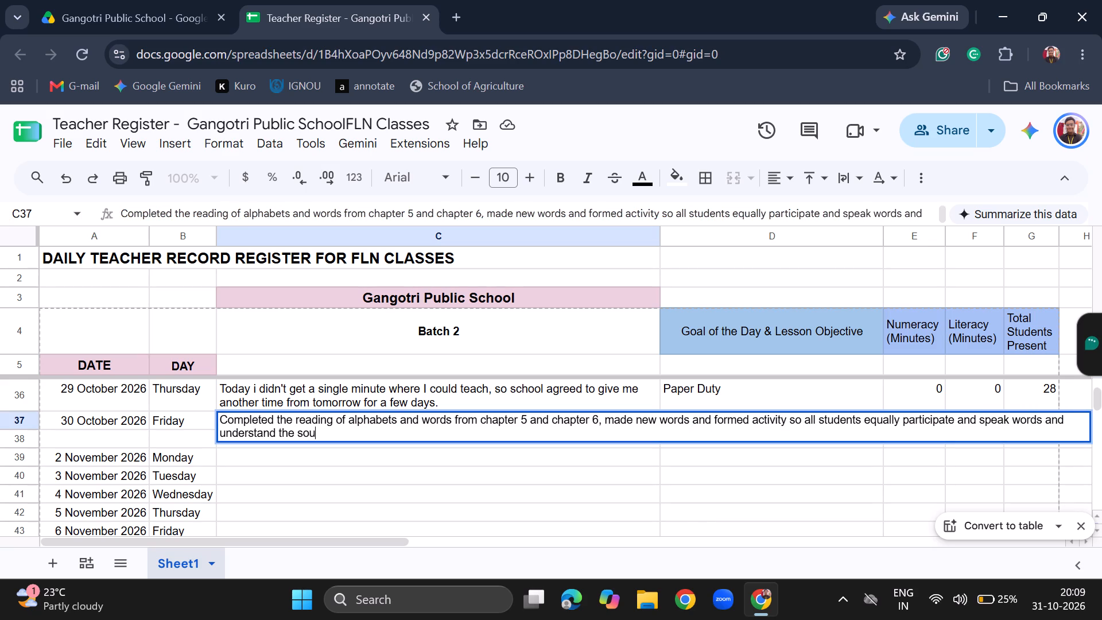
{"action": "type", "text": "nds"}
{"action": "key", "text": "space"}
{"action": "key", "text": "BackSpace"}
{"action": "key", "text": "period"}
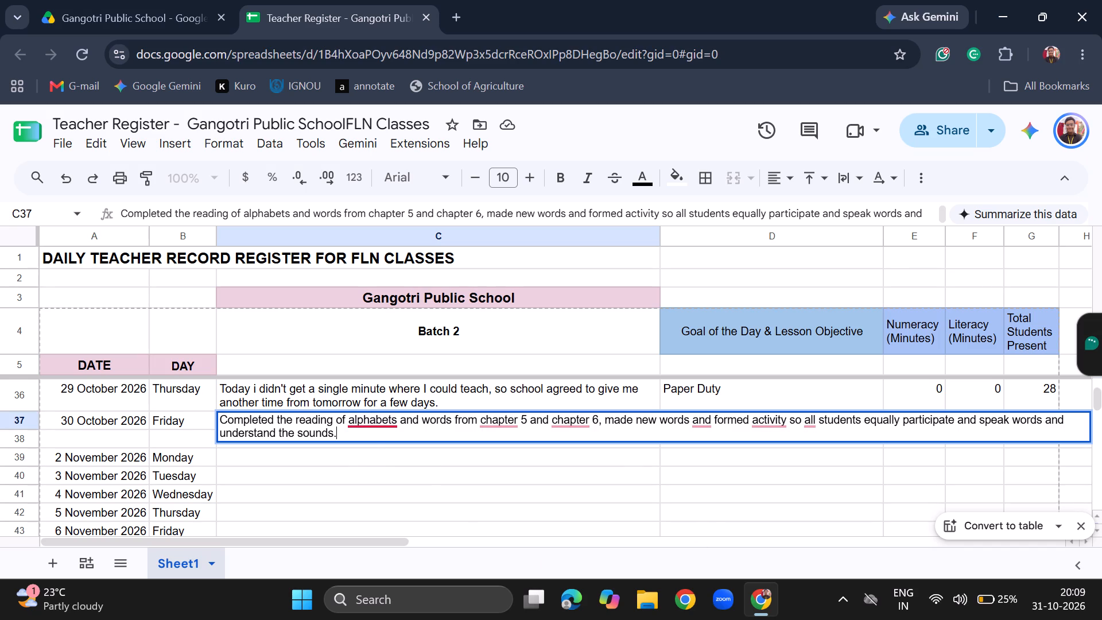
Correct the 30 October note's wording to "the alphabet", ", and formed" and "an activity", and save the cell entry.
{"action": "left_click", "coordinate": [391, 472]}
{"action": "type", "text": "the alphabet"}
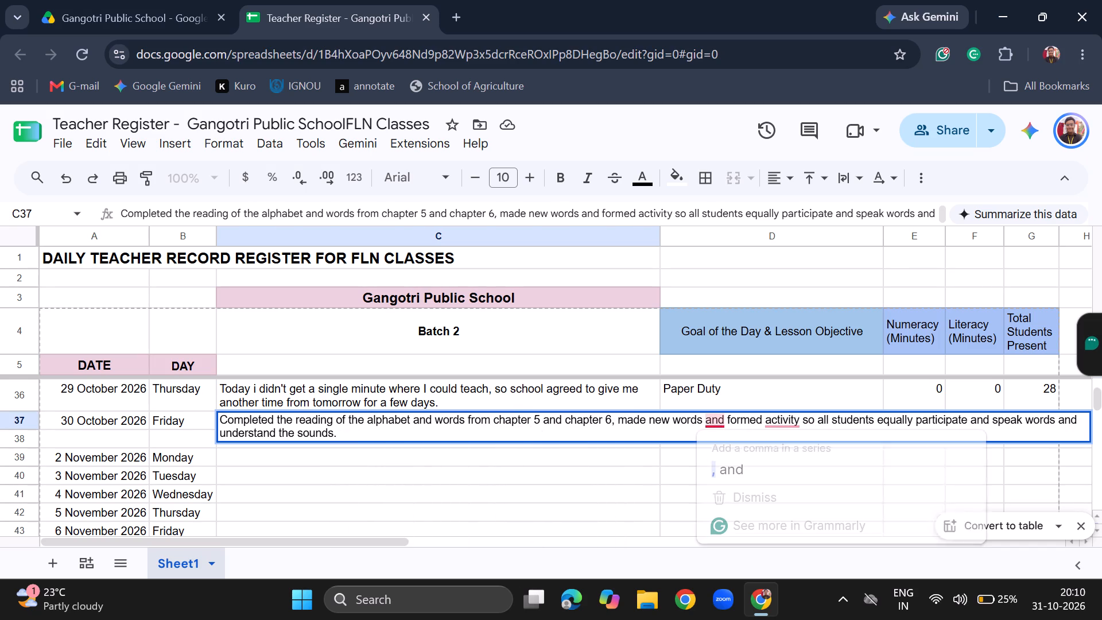
{"action": "left_click", "coordinate": [741, 480]}
{"action": "key", "text": "comma"}
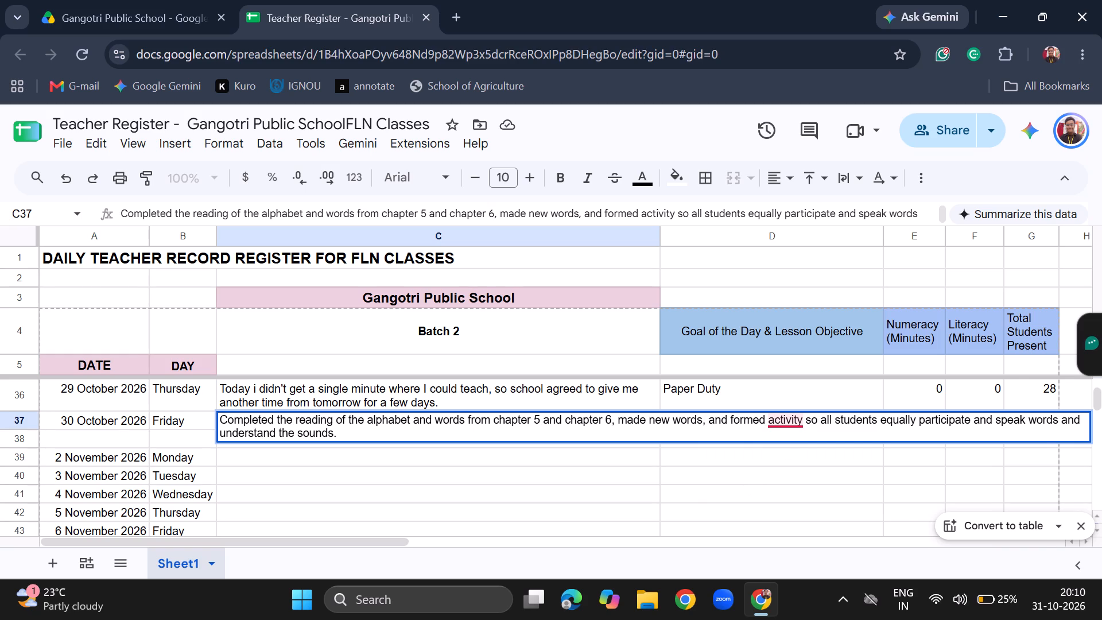
{"action": "left_click", "coordinate": [810, 476]}
{"action": "type", "text": "an"}
{"action": "key", "text": "space"}
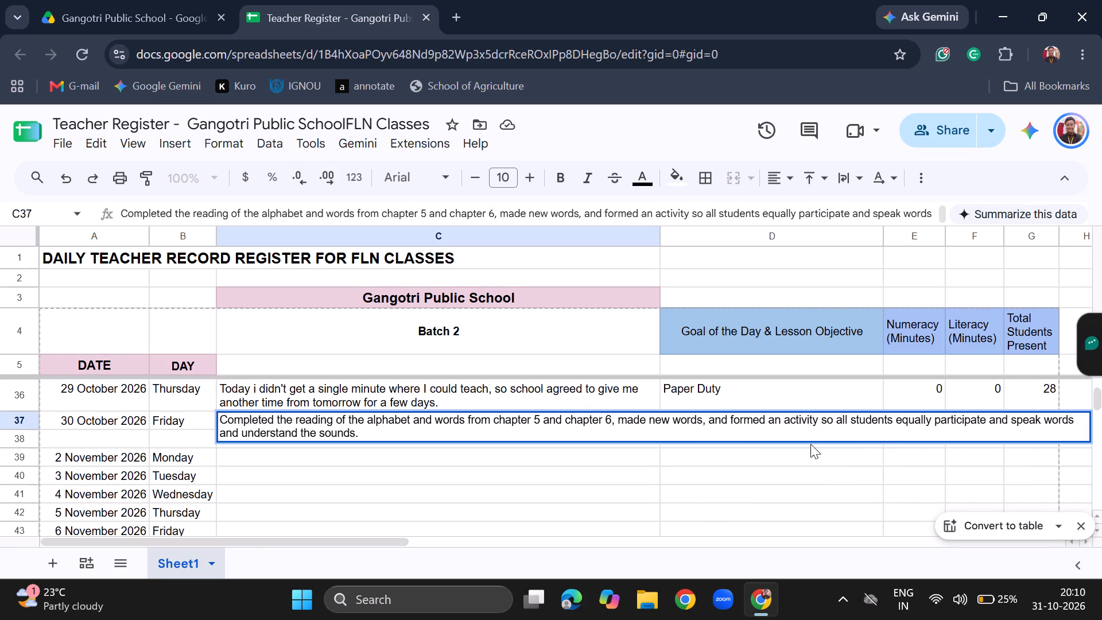
{"action": "left_click", "coordinate": [471, 433]}
{"action": "key", "text": "Return"}
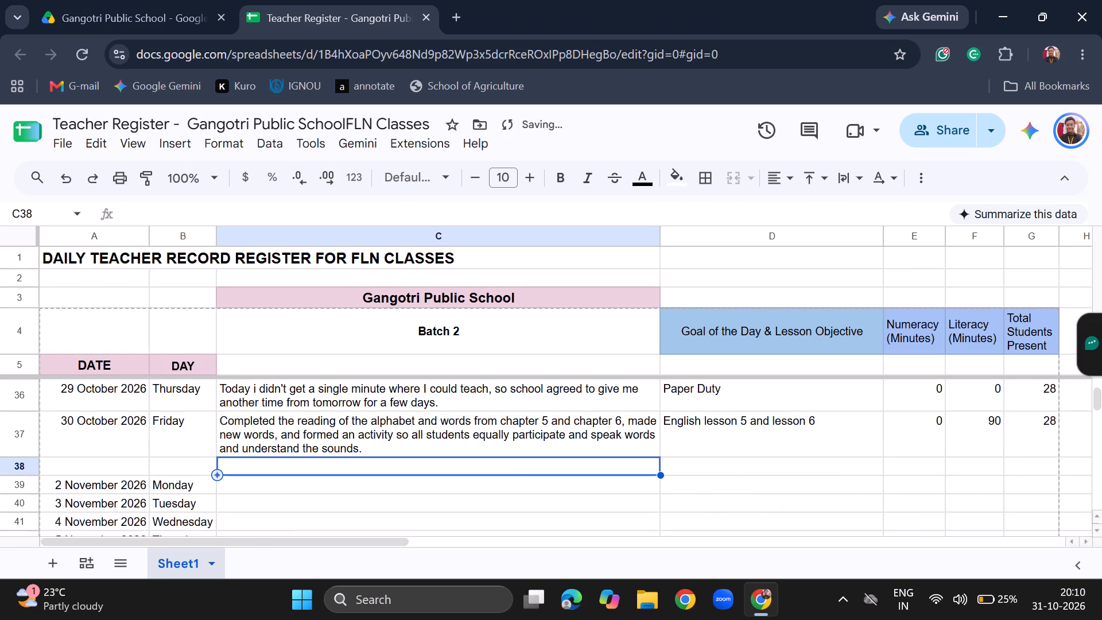
Reopen the 30 October note and append "Few students was not well and some even vomit in classroom, it waste".
{"action": "scroll", "coordinate": [618, 490], "scroll_direction": "up", "scroll_amount": 10}
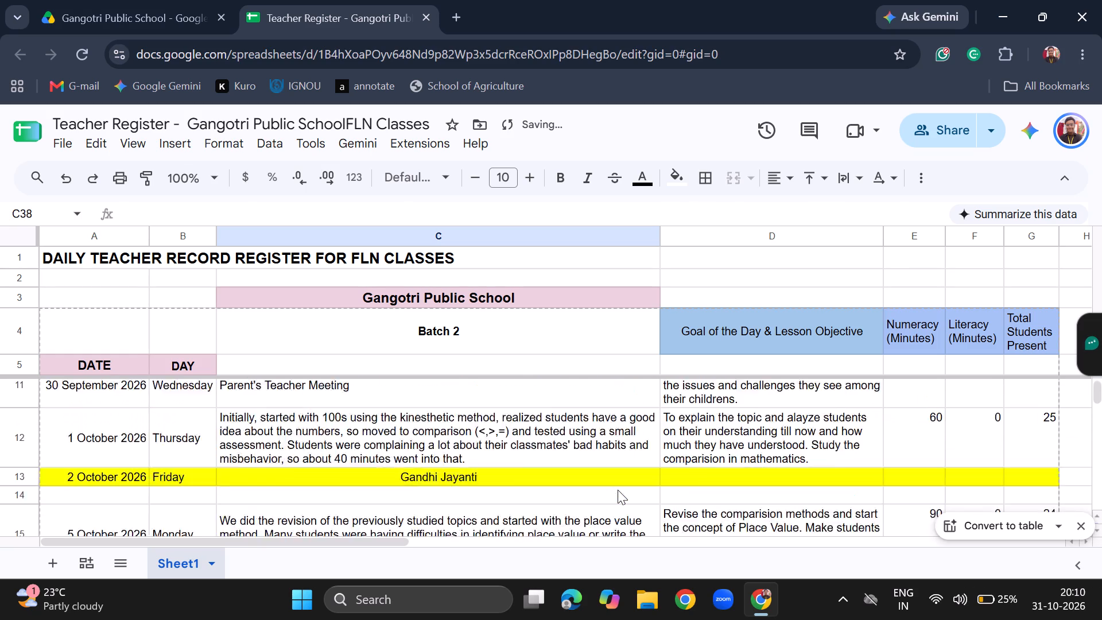
{"action": "scroll", "coordinate": [618, 490], "scroll_direction": "up", "scroll_amount": 2}
{"action": "scroll", "coordinate": [618, 490], "scroll_direction": "down", "scroll_amount": 7}
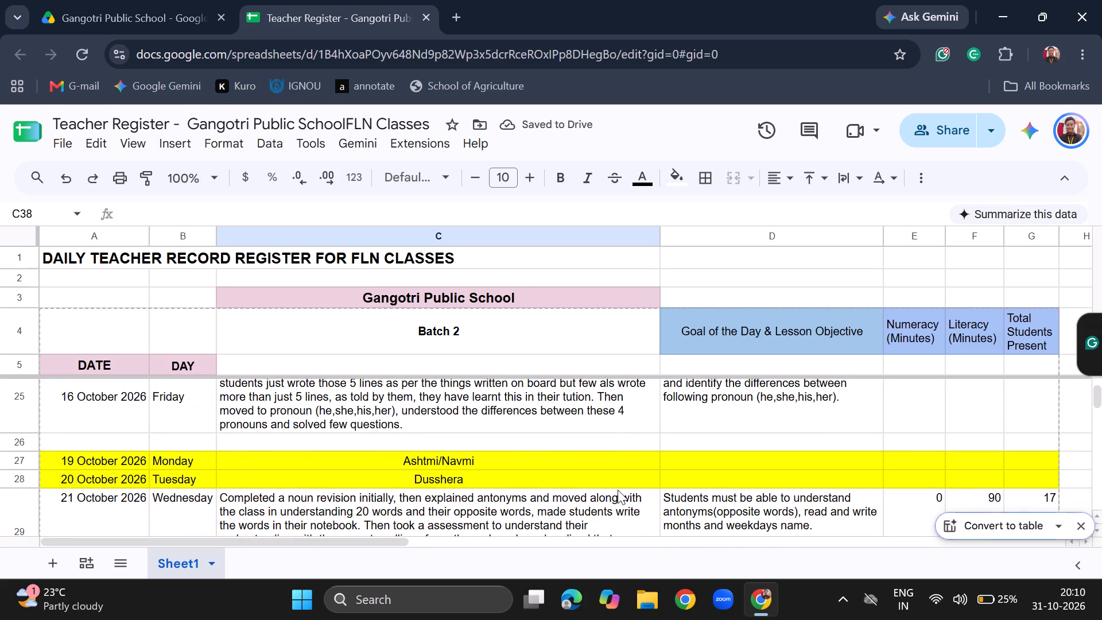
{"action": "scroll", "coordinate": [618, 490], "scroll_direction": "down", "scroll_amount": 4}
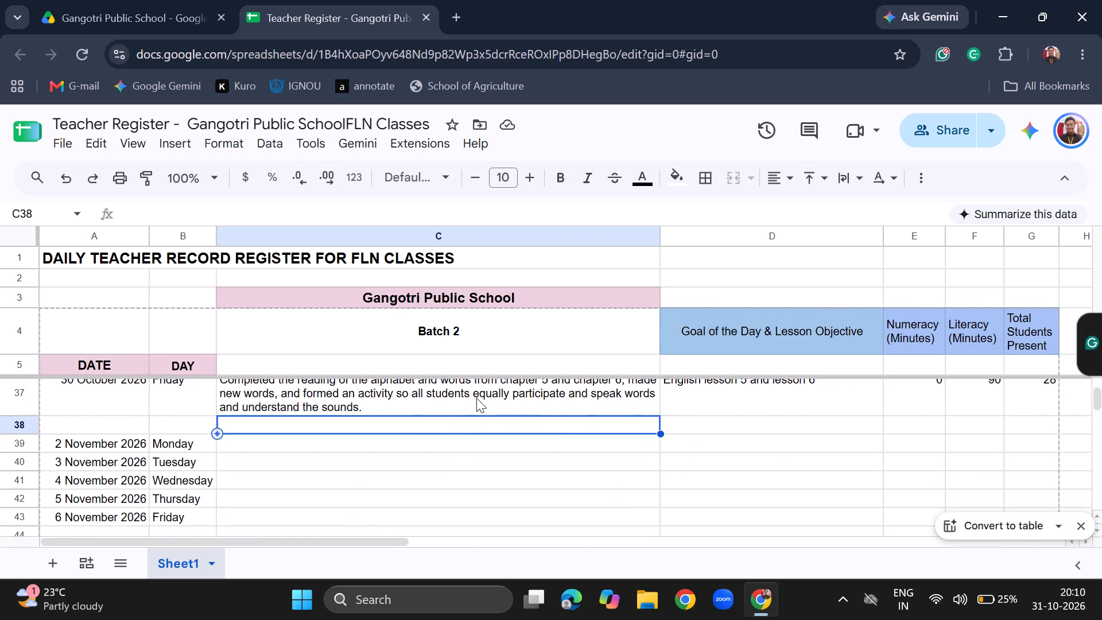
{"action": "double_click", "coordinate": [434, 409]}
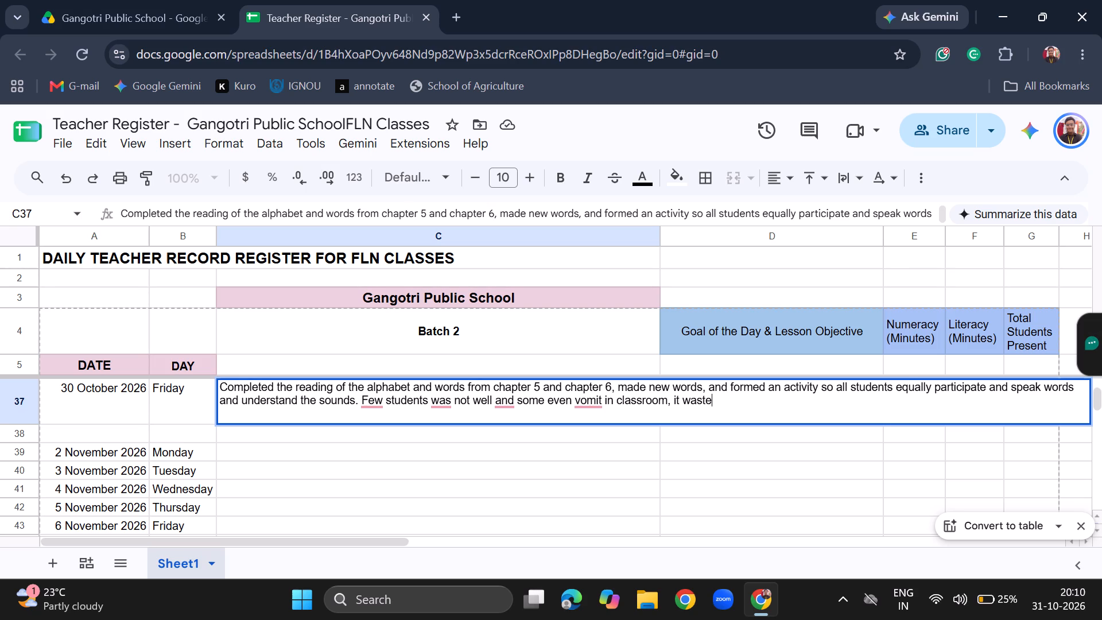
Reword the new sentence from after "Few students" as "were not feeling well so".
{"action": "key", "text": "BackSpace"}
{"action": "key", "text": "BackSpace"}
{"action": "key", "text": "BackSpace"}
{"action": "key", "text": "BackSpace"}
{"action": "key", "text": "BackSpace"}
{"action": "key", "text": "BackSpace"}
{"action": "key", "text": "BackSpace"}
{"action": "key", "text": "BackSpace"}
{"action": "key", "text": "BackSpace"}
{"action": "key", "text": "BackSpace"}
{"action": "key", "text": "BackSpace"}
{"action": "key", "text": "BackSpace"}
{"action": "key", "text": "BackSpace"}
{"action": "key", "text": "BackSpace"}
{"action": "key", "text": "BackSpace"}
{"action": "key", "text": "BackSpace"}
{"action": "key", "text": "BackSpace"}
{"action": "key", "text": "BackSpace"}
{"action": "key", "text": "BackSpace"}
{"action": "key", "text": "BackSpace"}
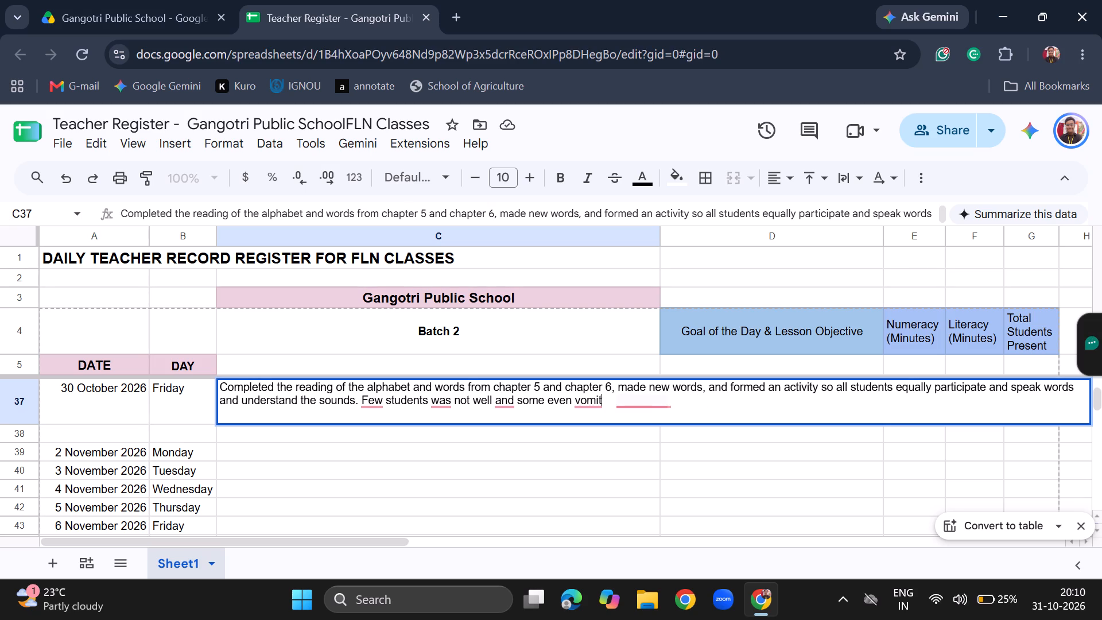
{"action": "key", "text": "BackSpace"}
{"action": "type", "text": "ere not feeling well so"}
{"action": "key", "text": "space"}
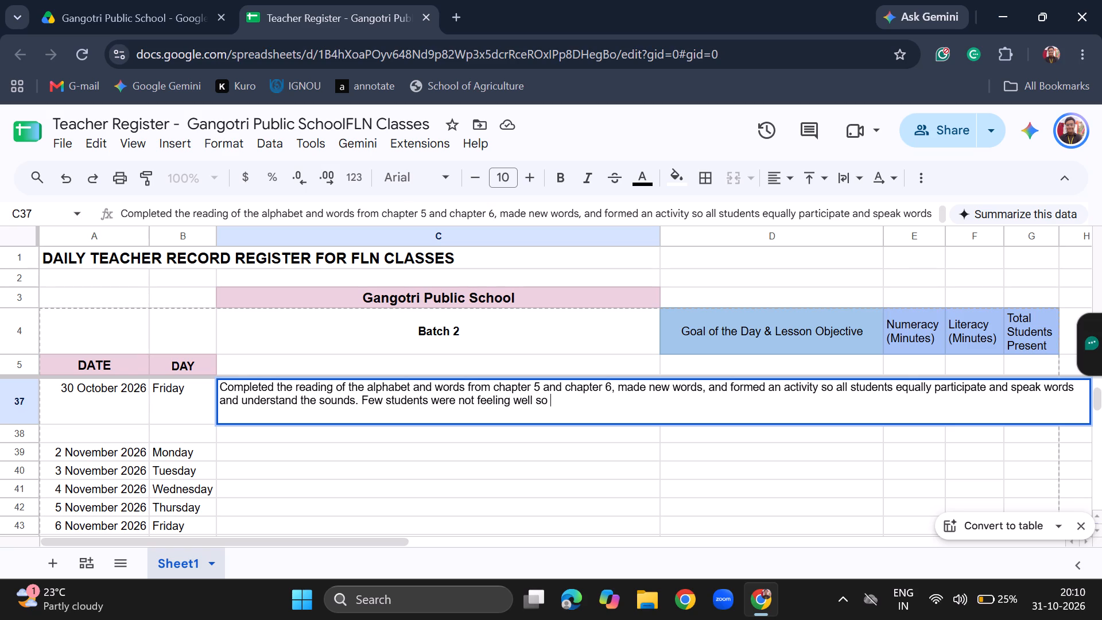
Finish the new sentence with "had to make sure everyone is comfortable and thus it took extra time to cover the topics.".
{"action": "type", "text": "had to make sure"}
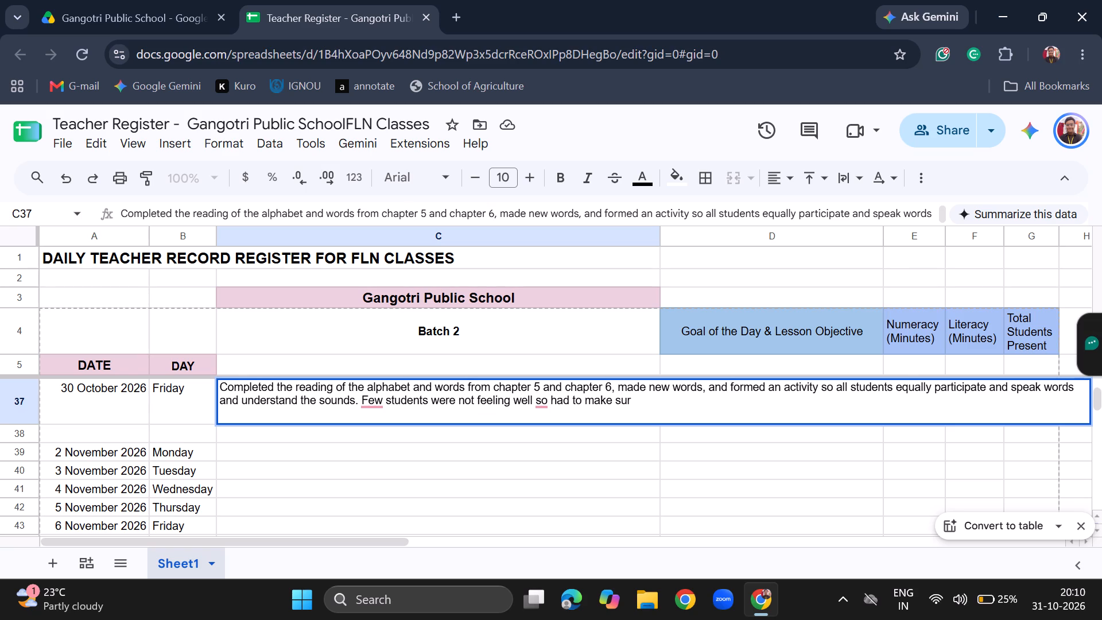
{"action": "key", "text": "space"}
{"action": "type", "text": "eve"}
{"action": "type", "text": "ryone is comfortable and t"}
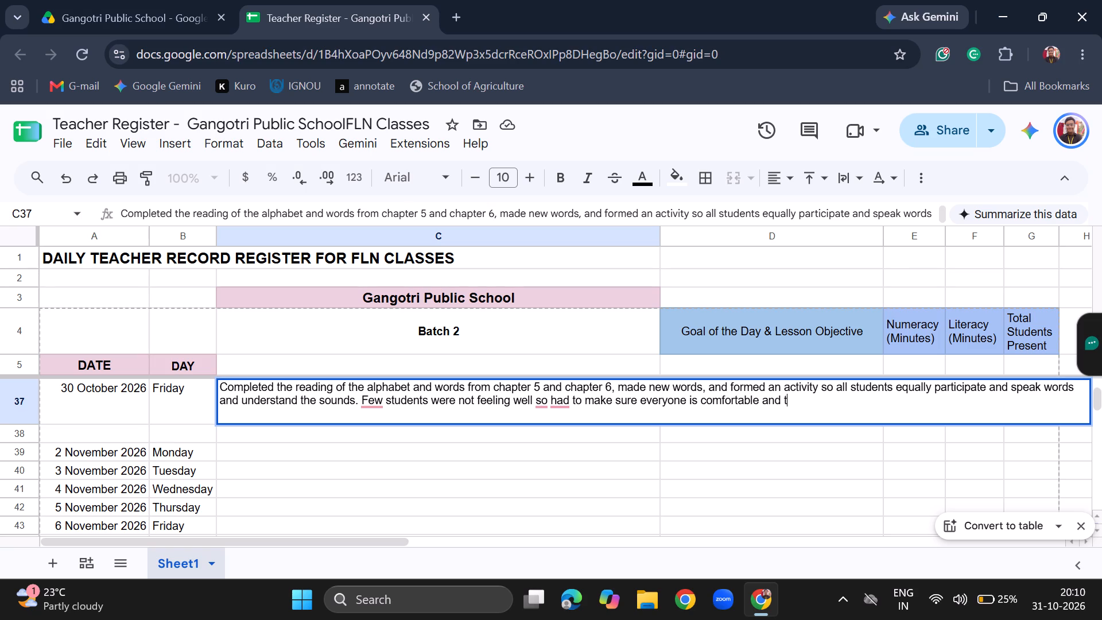
{"action": "key", "text": "BackSpace"}
{"action": "type", "text": "thus it wased"}
{"action": "key", "text": "space"}
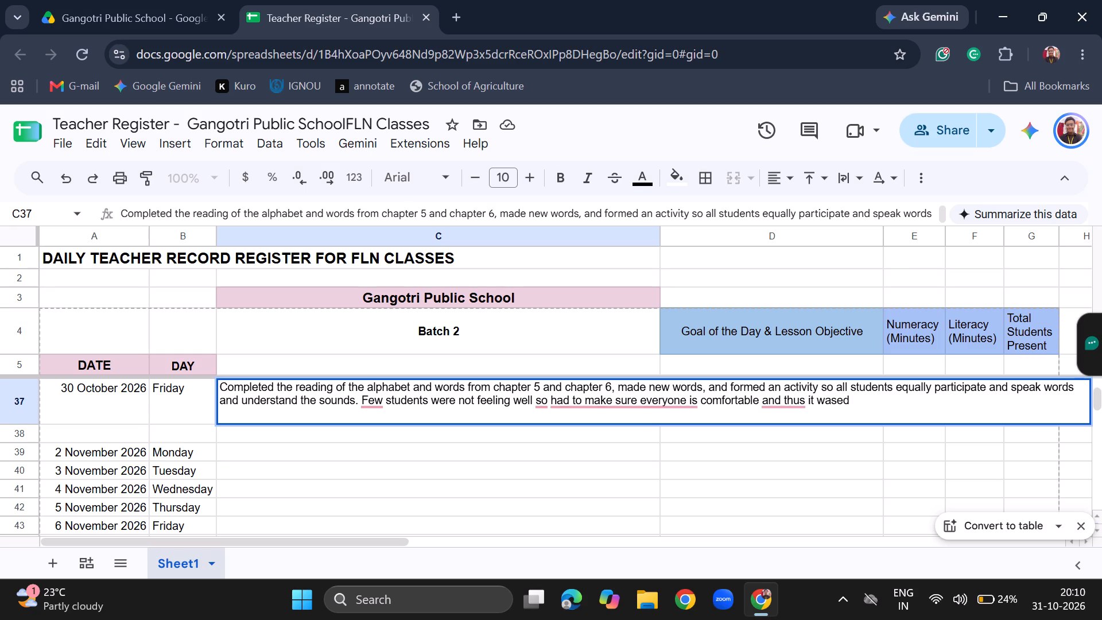
{"action": "key", "text": "BackSpace"}
{"action": "key", "text": "BackSpace"}
{"action": "key", "text": "BackSpace"}
{"action": "key", "text": "BackSpace"}
{"action": "key", "text": "BackSpace"}
{"action": "key", "text": "BackSpace"}
{"action": "type", "text": "too"}
{"action": "type", "text": "k extra time to cover the topics."}
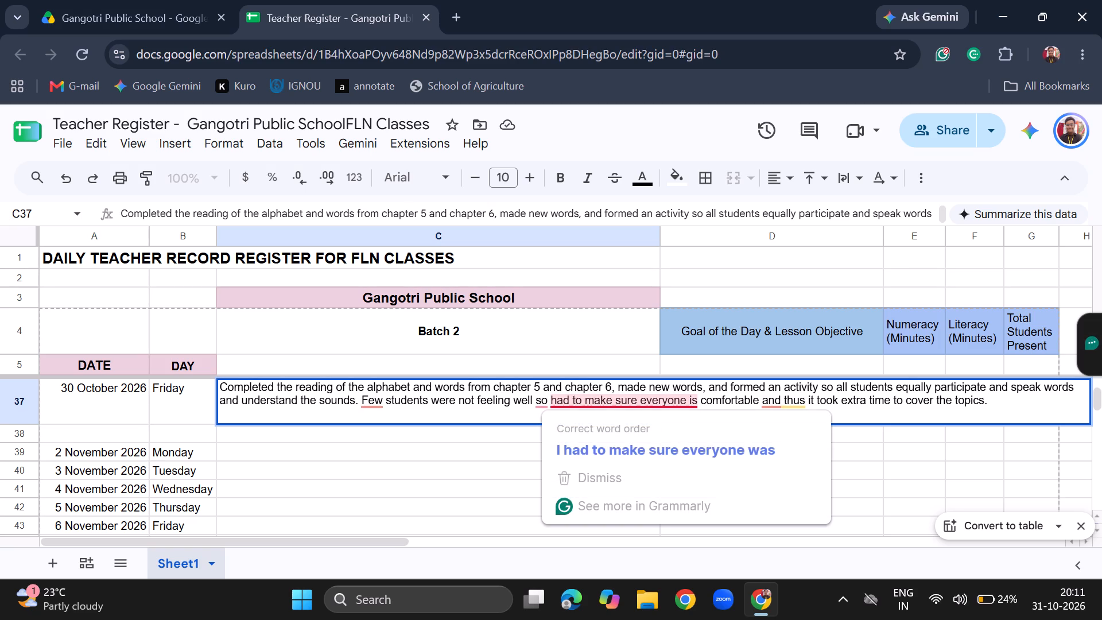
Correct the new sentence to "A few", ", so", "I had to make sure everyone was" and ", and", and save the cell entry.
{"action": "left_click", "coordinate": [695, 451]}
{"action": "type", "text": "I had to make sure everyone was"}
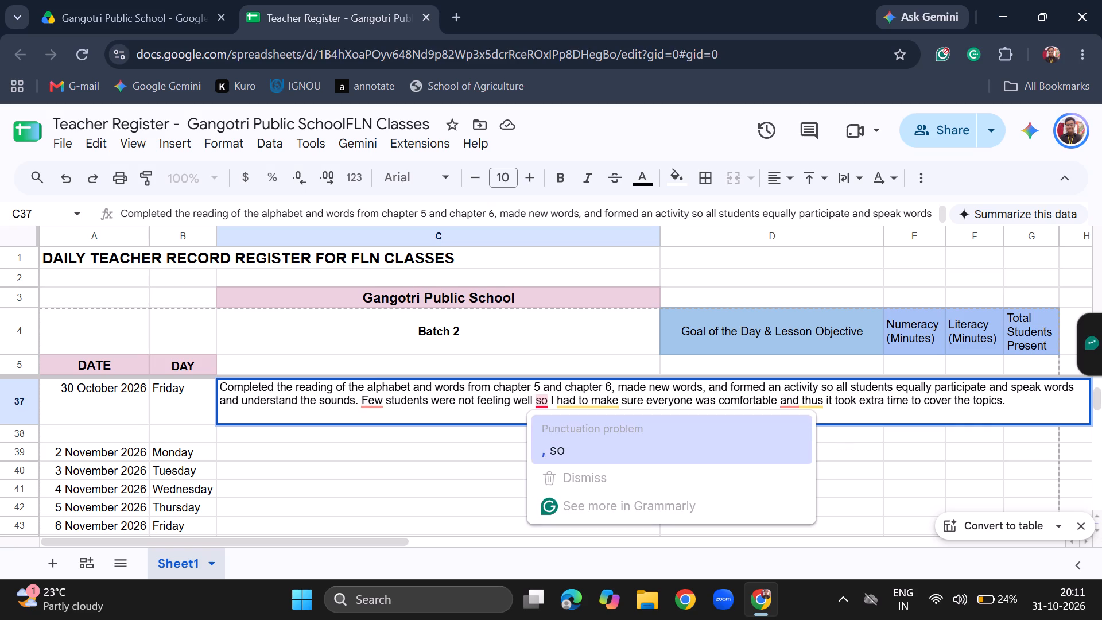
{"action": "left_click", "coordinate": [573, 460]}
{"action": "key", "text": "comma"}
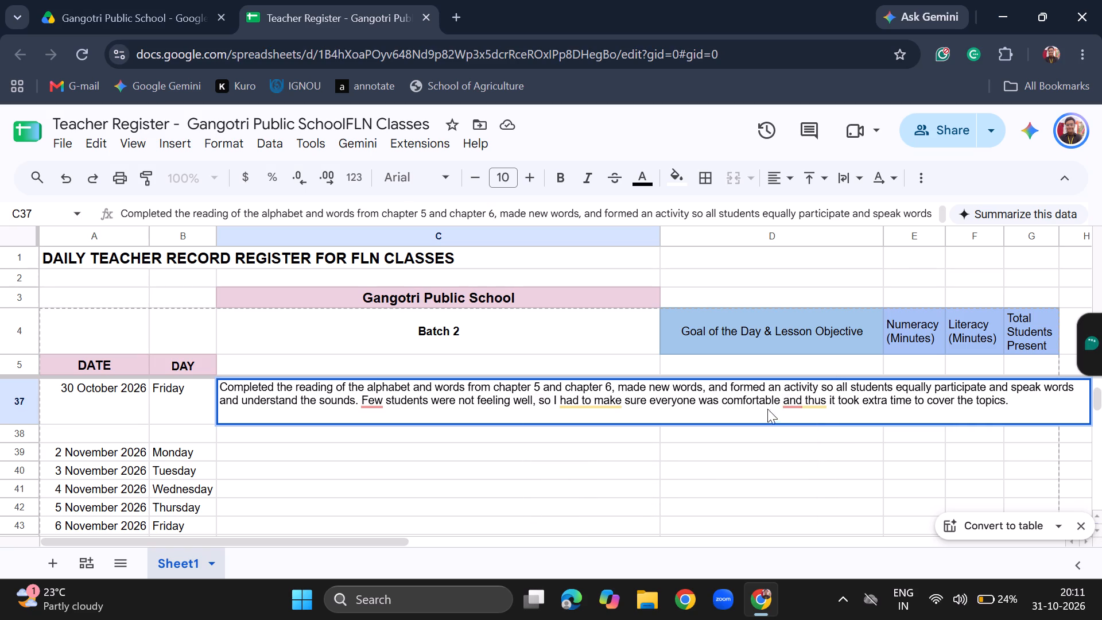
{"action": "left_click", "coordinate": [805, 449]}
{"action": "key", "text": "comma"}
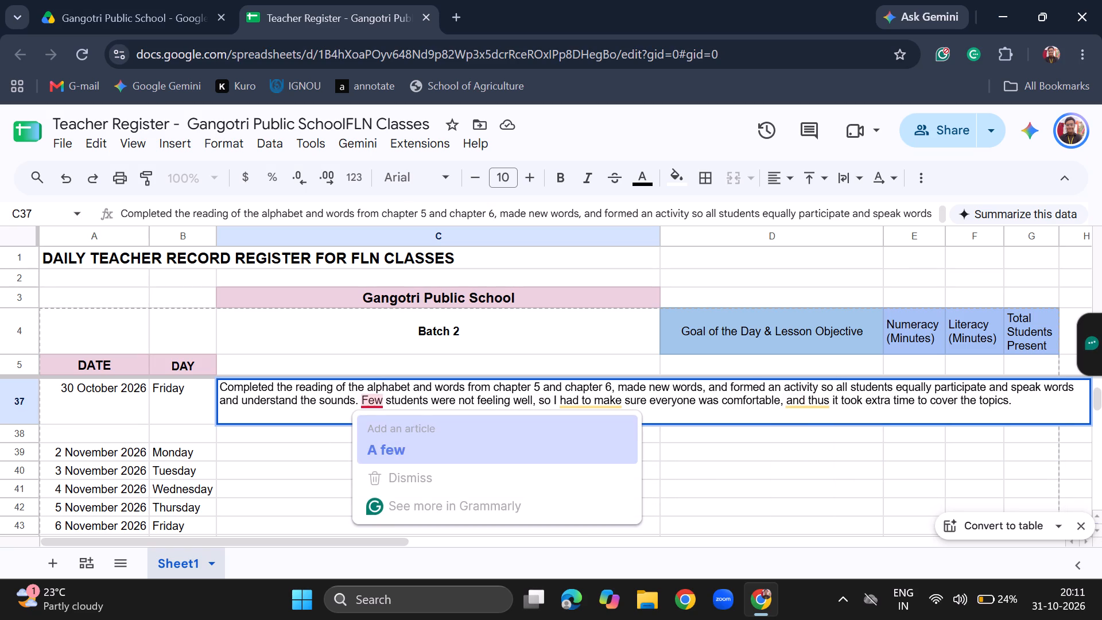
{"action": "left_click", "coordinate": [392, 454]}
{"action": "type", "text": "A few"}
{"action": "left_click", "coordinate": [1031, 407]}
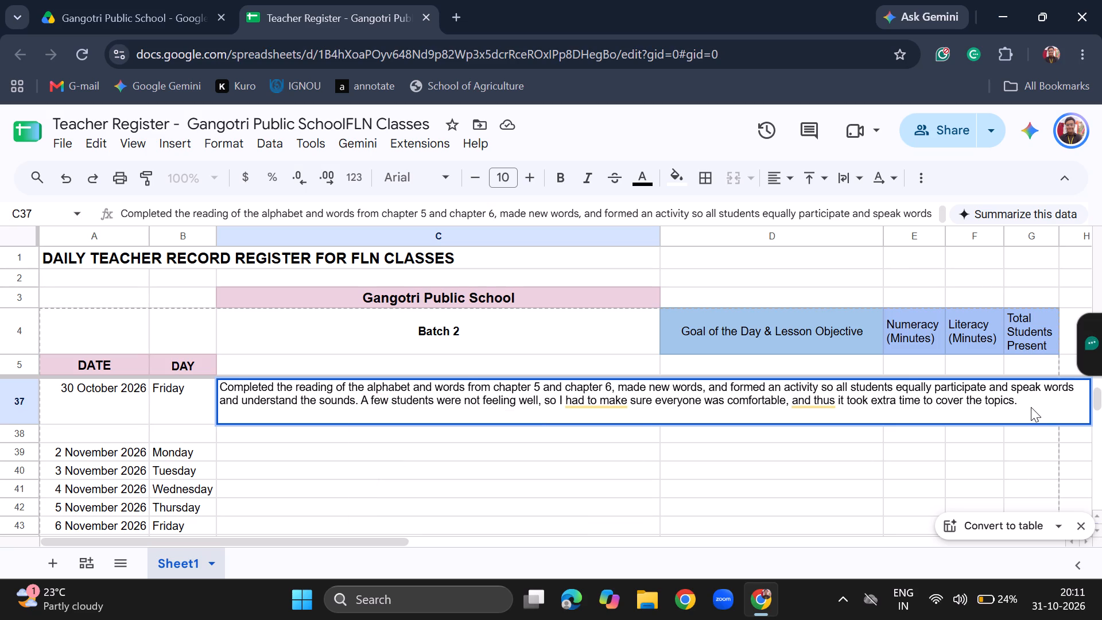
{"action": "key", "text": "Return"}
{"action": "key", "text": "Return"}
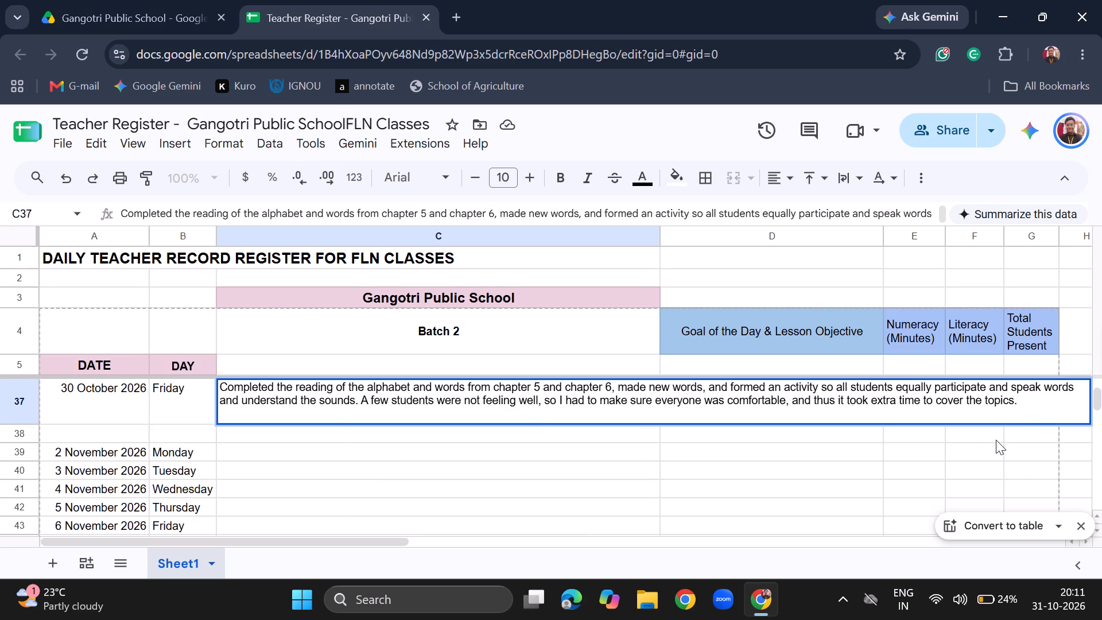
{"action": "left_click", "coordinate": [876, 483]}
Review the register's October entries down to 30 October 2026.
{"action": "scroll", "coordinate": [876, 483], "scroll_direction": "up", "scroll_amount": 6}
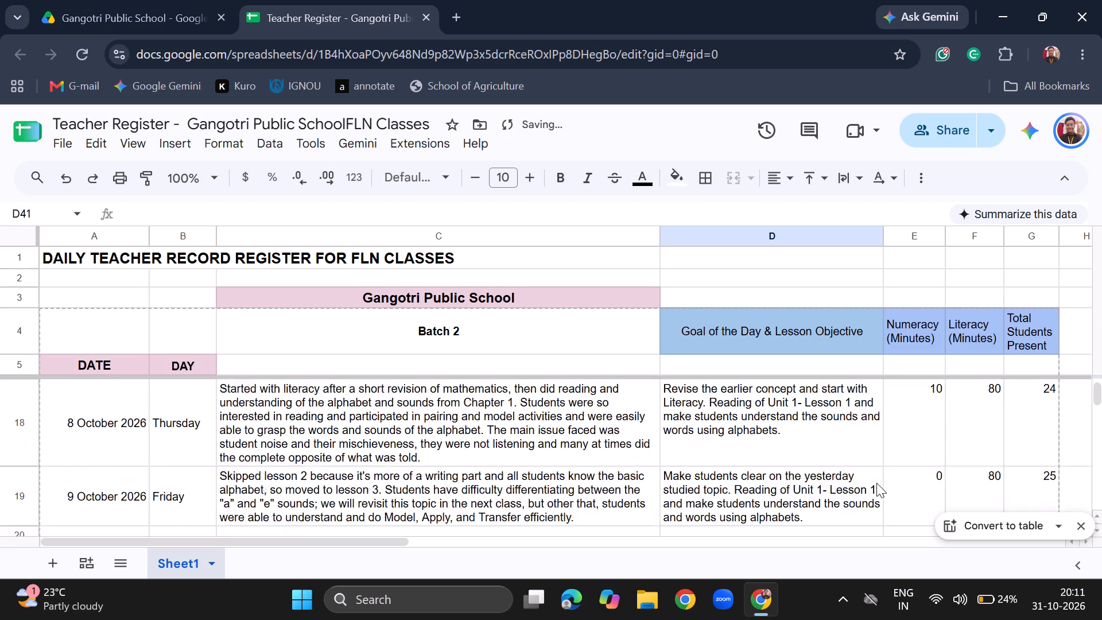
{"action": "scroll", "coordinate": [876, 483], "scroll_direction": "up", "scroll_amount": 6}
{"action": "scroll", "coordinate": [876, 483], "scroll_direction": "down", "scroll_amount": 4}
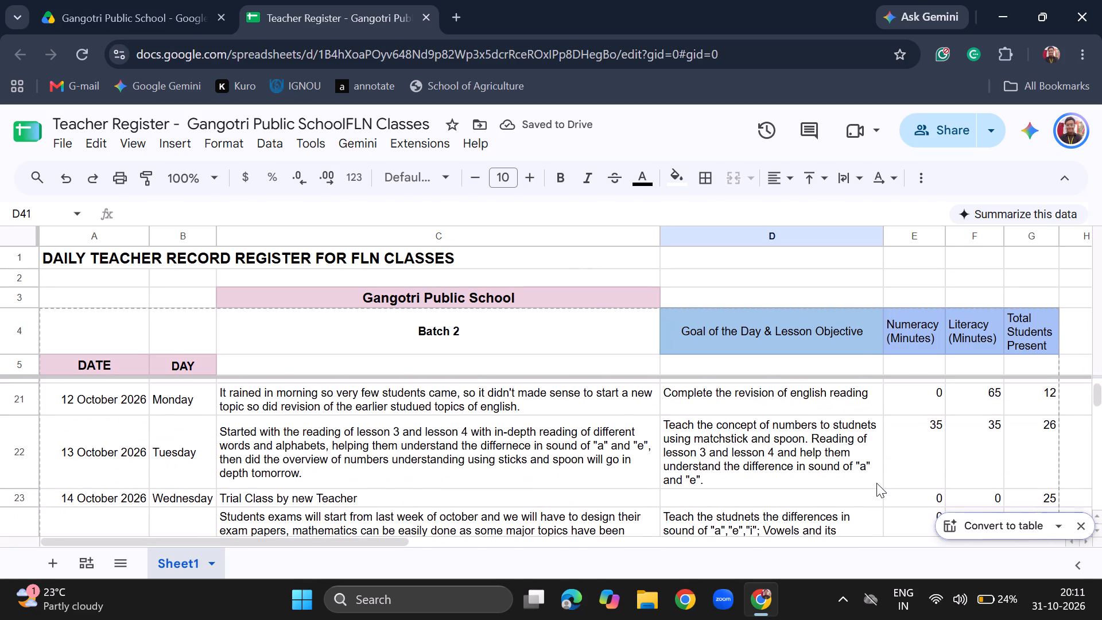
{"action": "scroll", "coordinate": [876, 483], "scroll_direction": "down", "scroll_amount": 4}
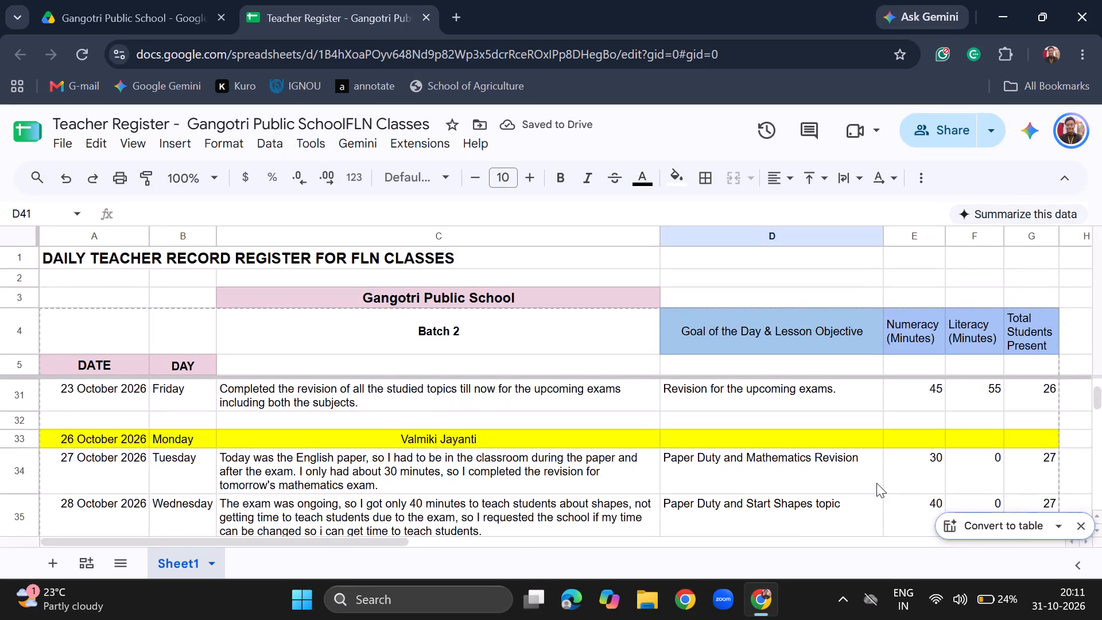
{"action": "scroll", "coordinate": [876, 483], "scroll_direction": "down", "scroll_amount": 2}
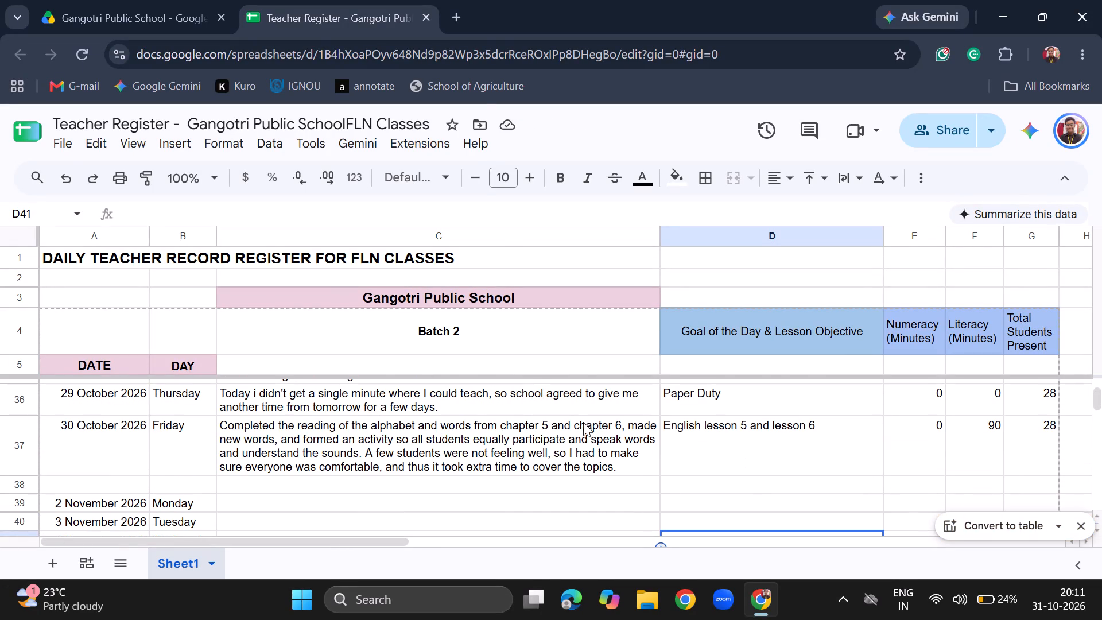
Switch to Google Drive and open the FLN Operations folder.
{"action": "left_click", "coordinate": [89, 1]}
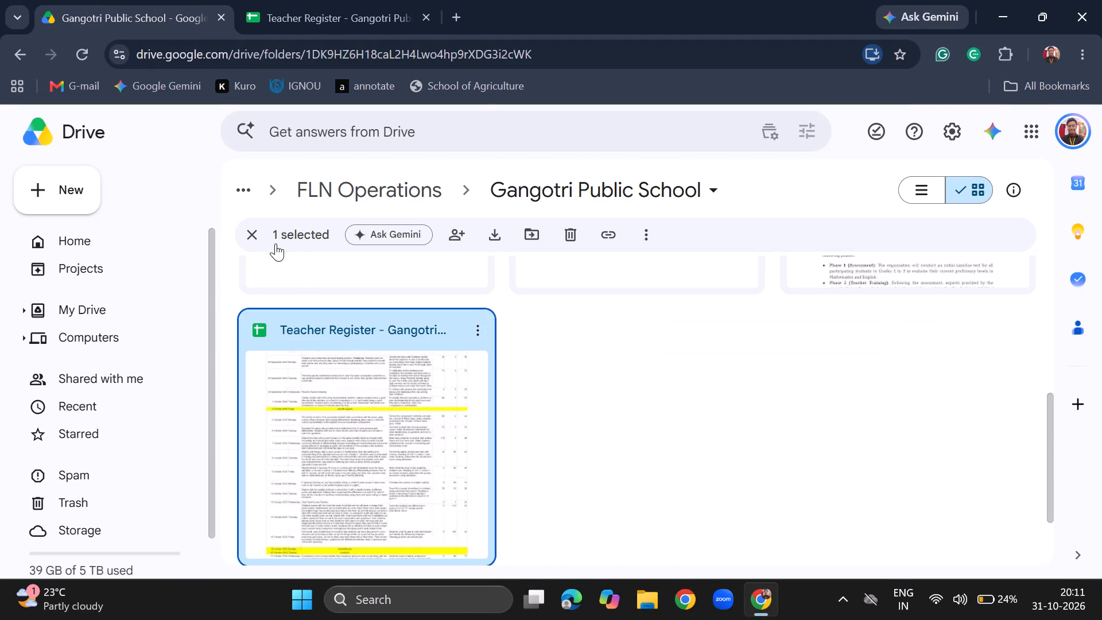
{"action": "left_click", "coordinate": [394, 189]}
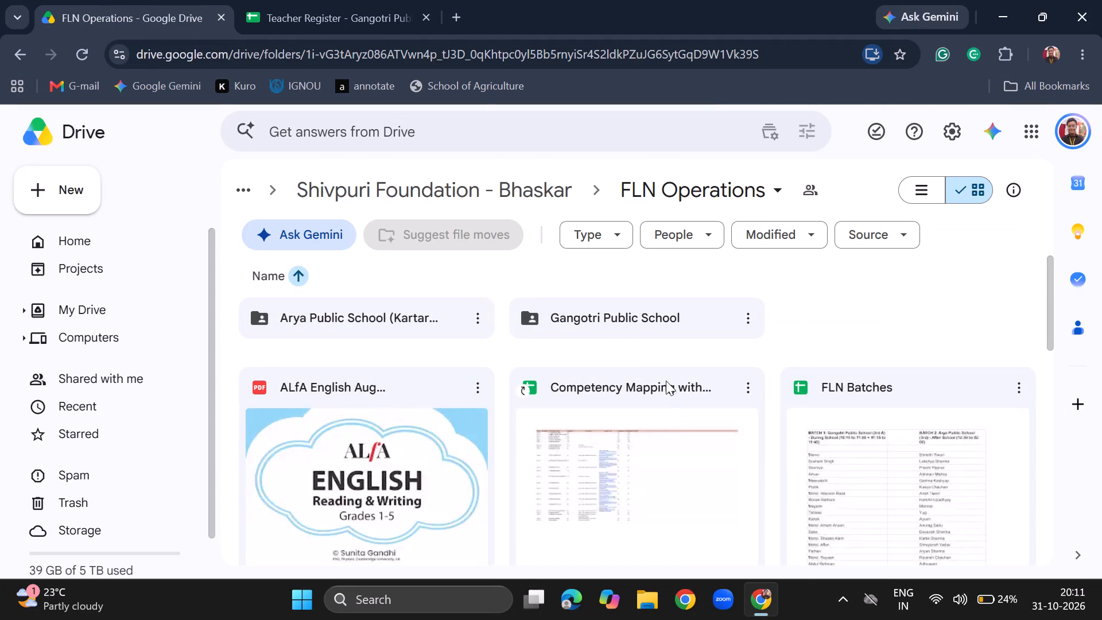
Open the Teacher Register spreadsheet in the Arya Public School (Kartar Nagar) folder.
{"action": "double_click", "coordinate": [366, 334]}
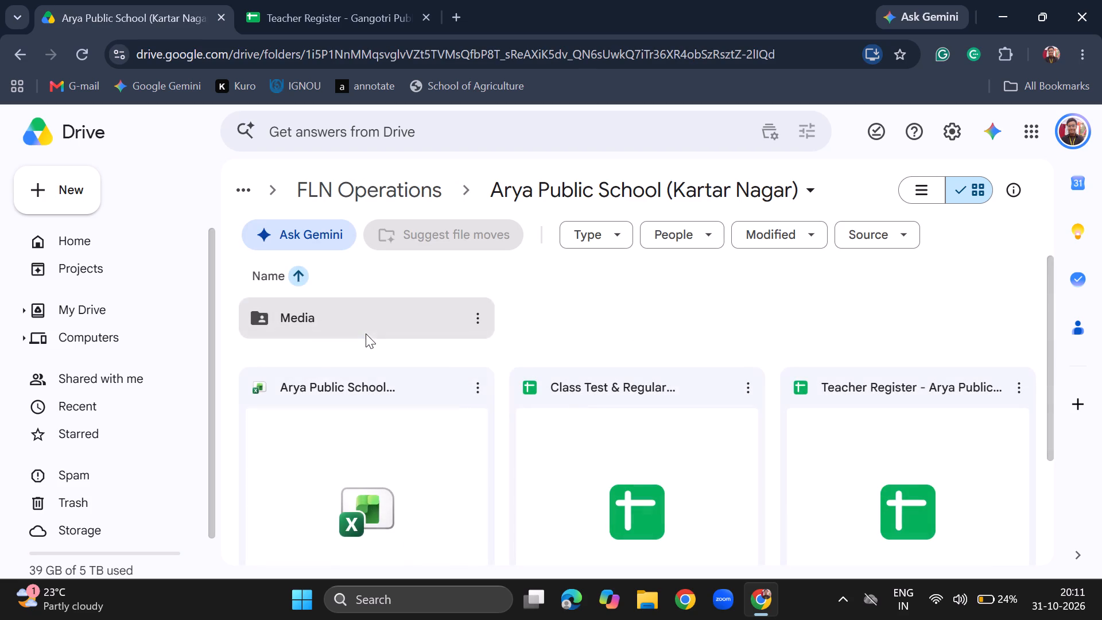
{"action": "double_click", "coordinate": [852, 430]}
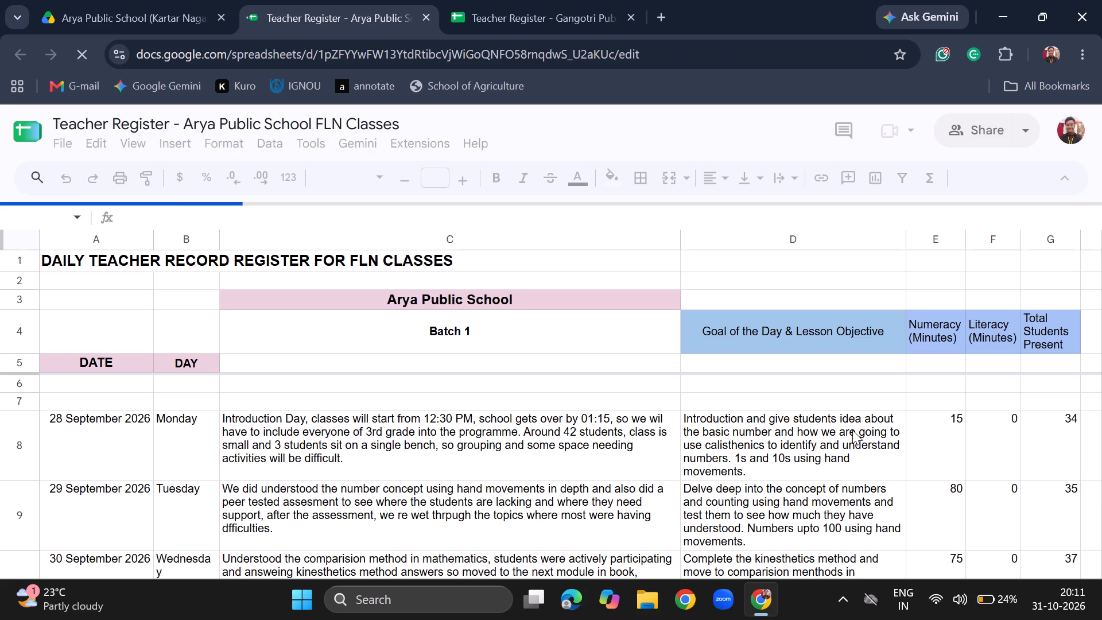
Enter 41 as the total students present for 30 October 2026 in the Arya Public School register.
{"action": "scroll", "coordinate": [852, 430], "scroll_direction": "down", "scroll_amount": 9}
{"action": "scroll", "coordinate": [852, 430], "scroll_direction": "up", "scroll_amount": 5}
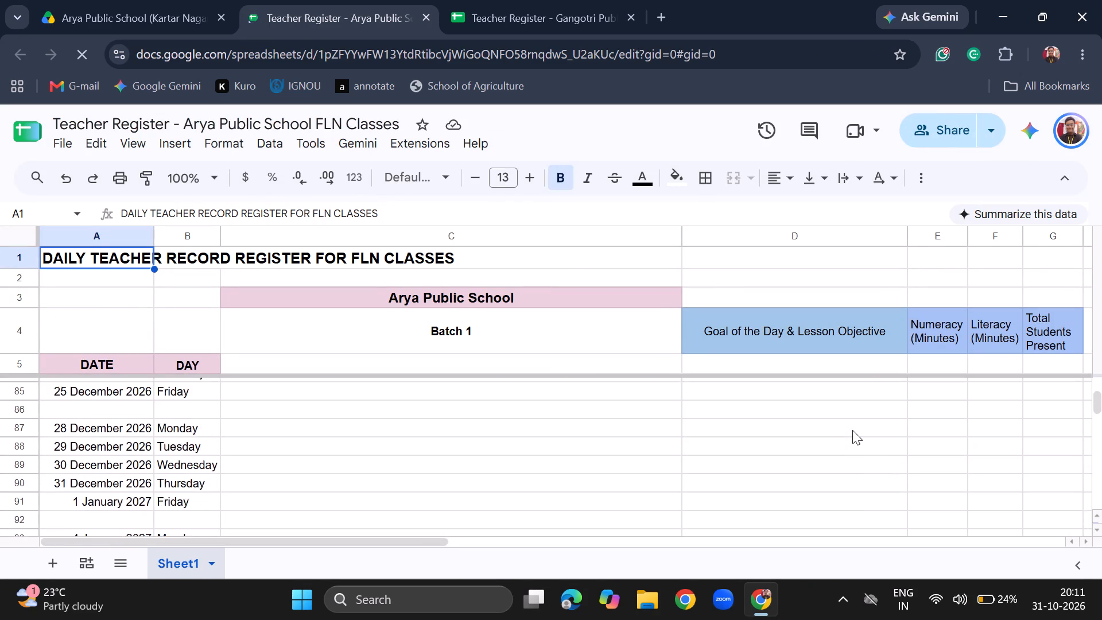
{"action": "scroll", "coordinate": [852, 430], "scroll_direction": "up", "scroll_amount": 7}
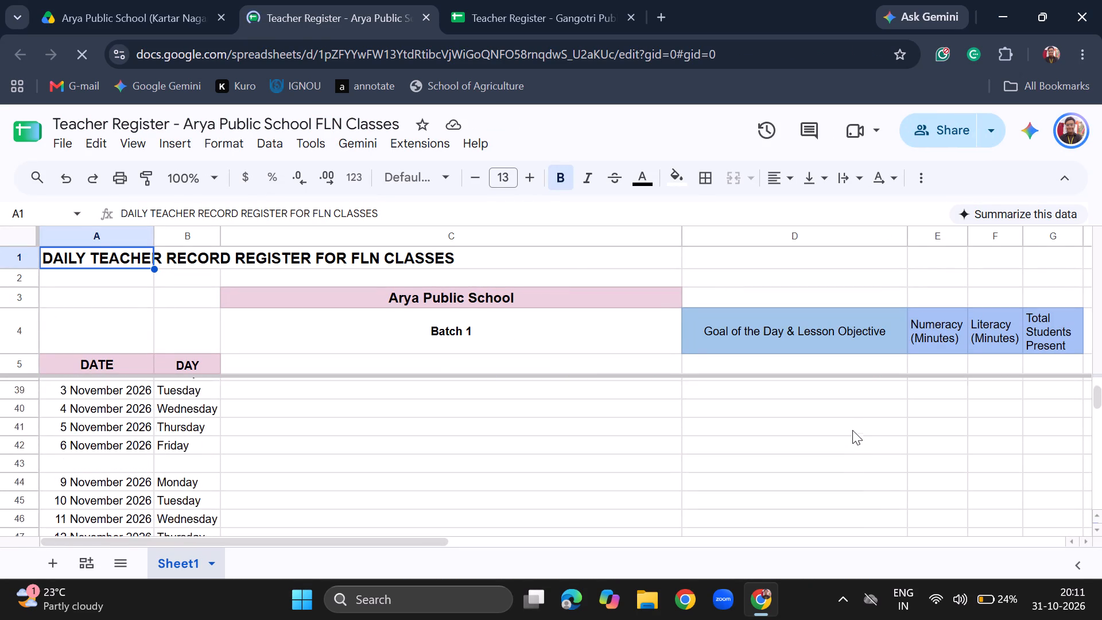
{"action": "scroll", "coordinate": [852, 430], "scroll_direction": "up", "scroll_amount": 1}
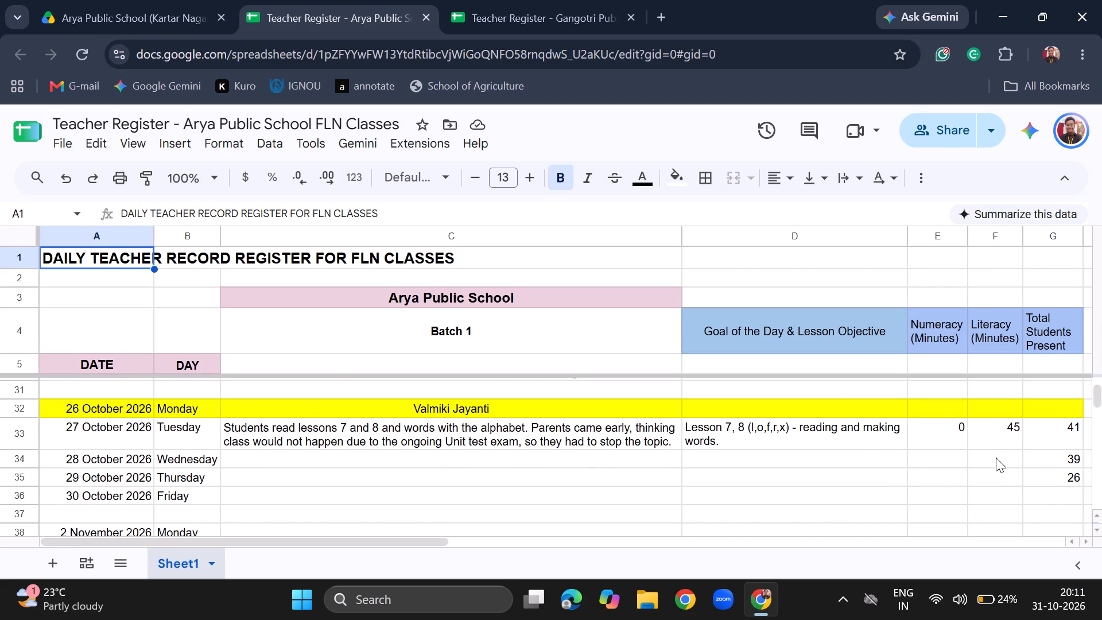
{"action": "left_click", "coordinate": [1053, 495]}
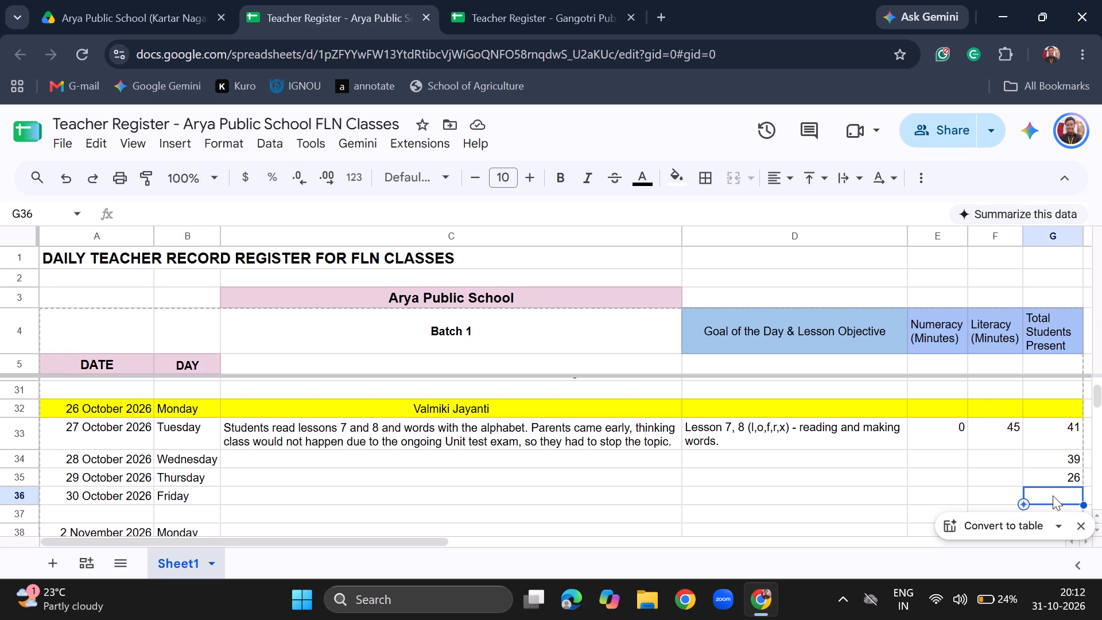
{"action": "type", "text": "41"}
{"action": "key", "text": "Return"}
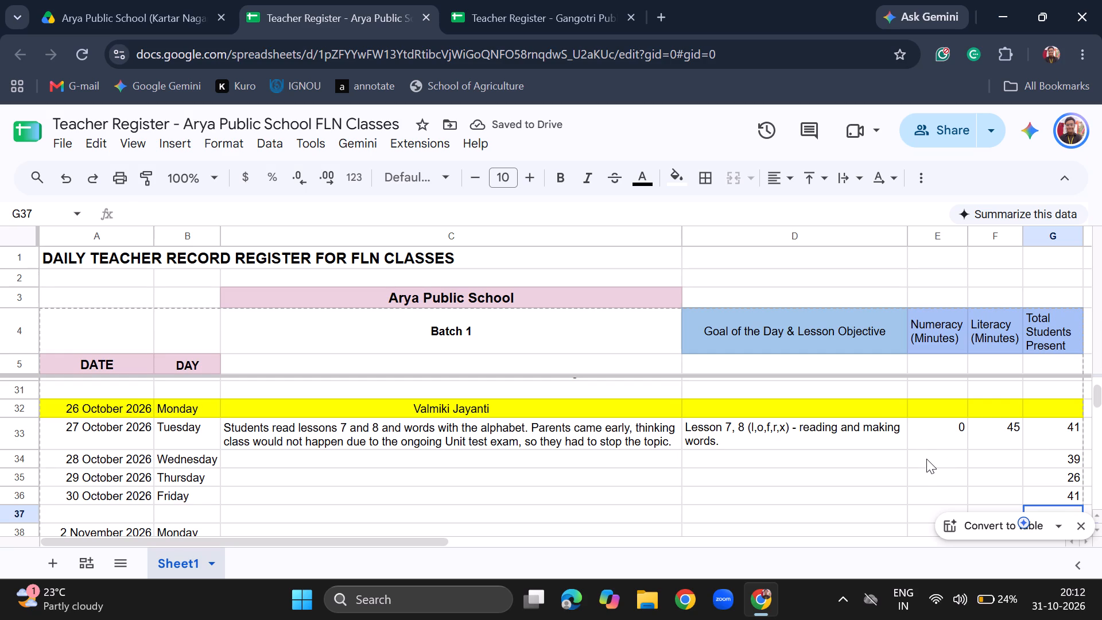
Set the 28 October 2026 numeracy minutes to 0 and literacy minutes to 90.
{"action": "left_click", "coordinate": [768, 468]}
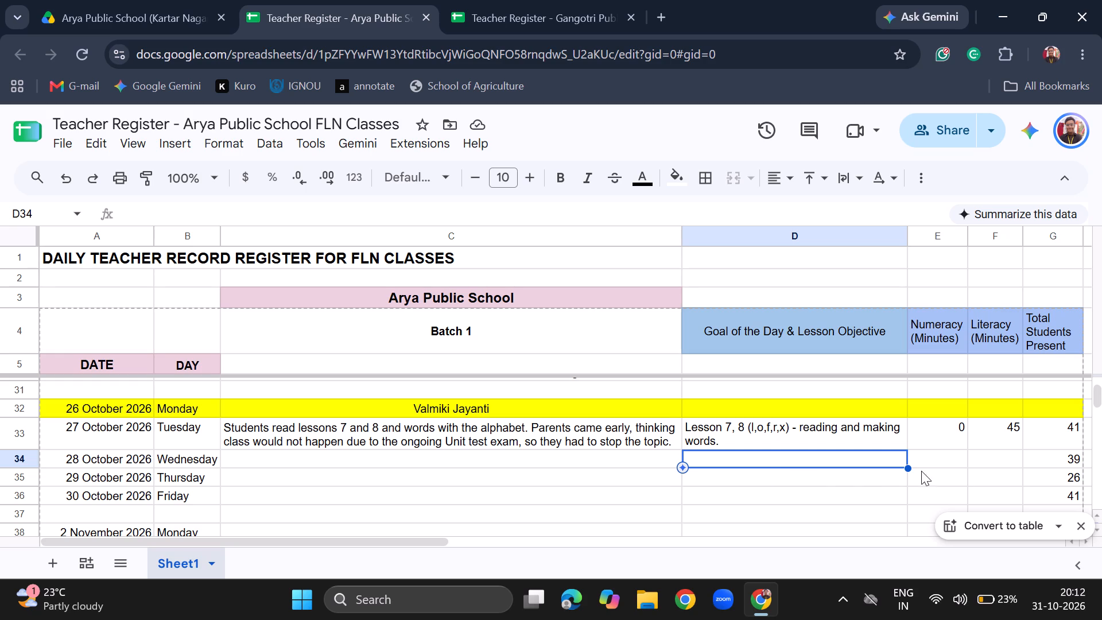
{"action": "left_click", "coordinate": [946, 458]}
{"action": "key", "text": "0"}
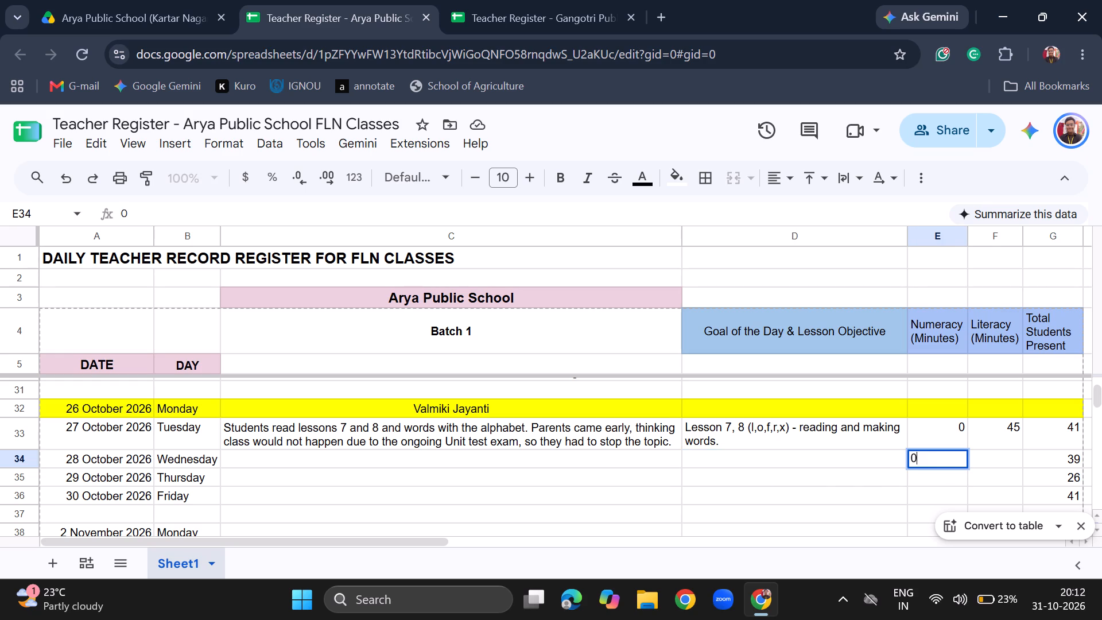
{"action": "key", "text": "Right"}
{"action": "type", "text": "90"}
{"action": "key", "text": "Left"}
Enter the 28 October 2026 lesson objective as "Lesson 9, 10 (h,u,n,q) - reading and making words".
{"action": "key", "text": "Left"}
{"action": "key", "text": "Left"}
{"action": "key", "text": "Right"}
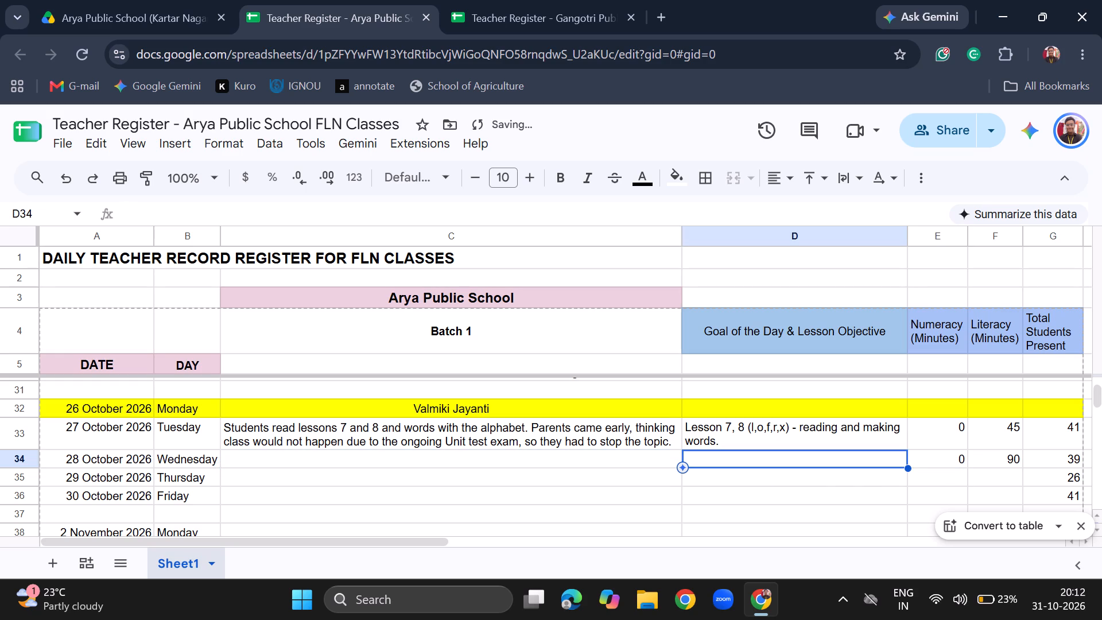
{"action": "type", "text": "esson"}
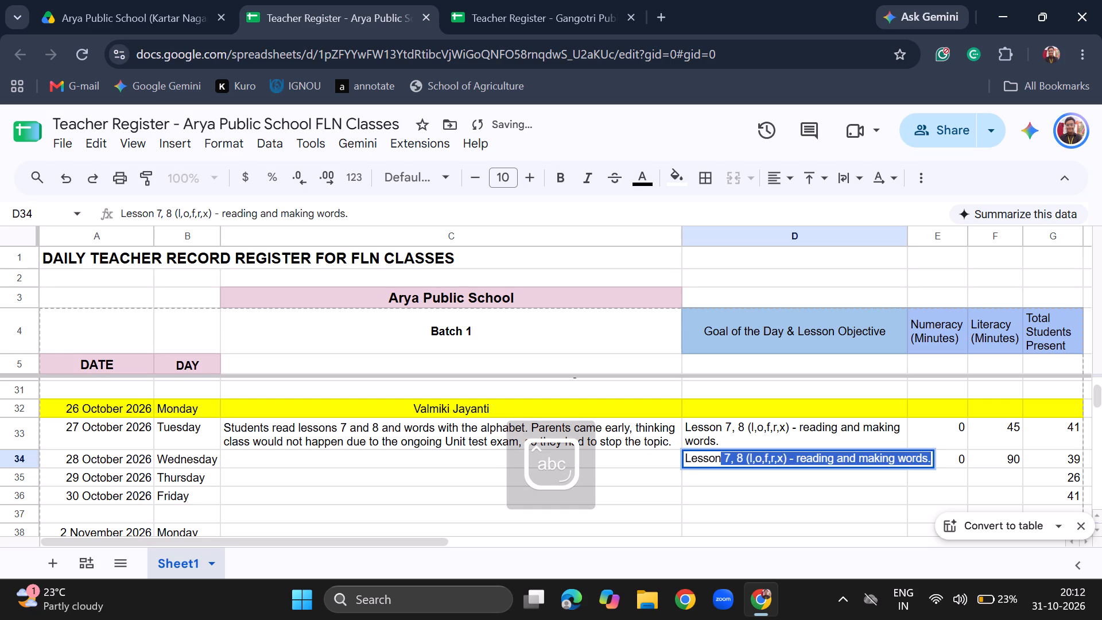
{"action": "key", "text": "space"}
{"action": "type", "text": "9, 10"}
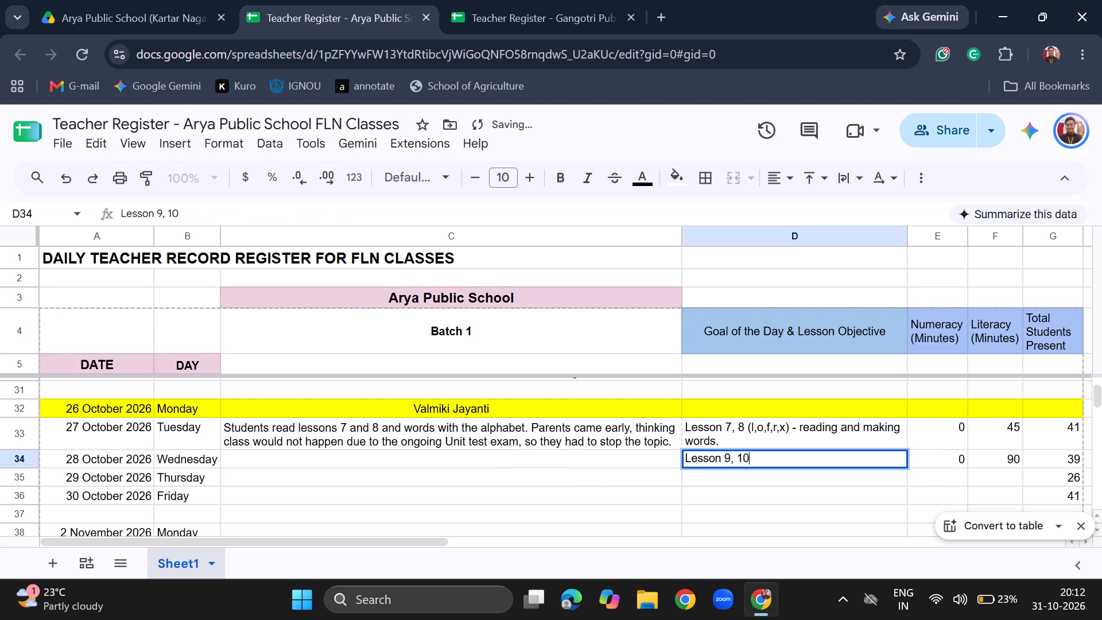
{"action": "key", "text": "space"}
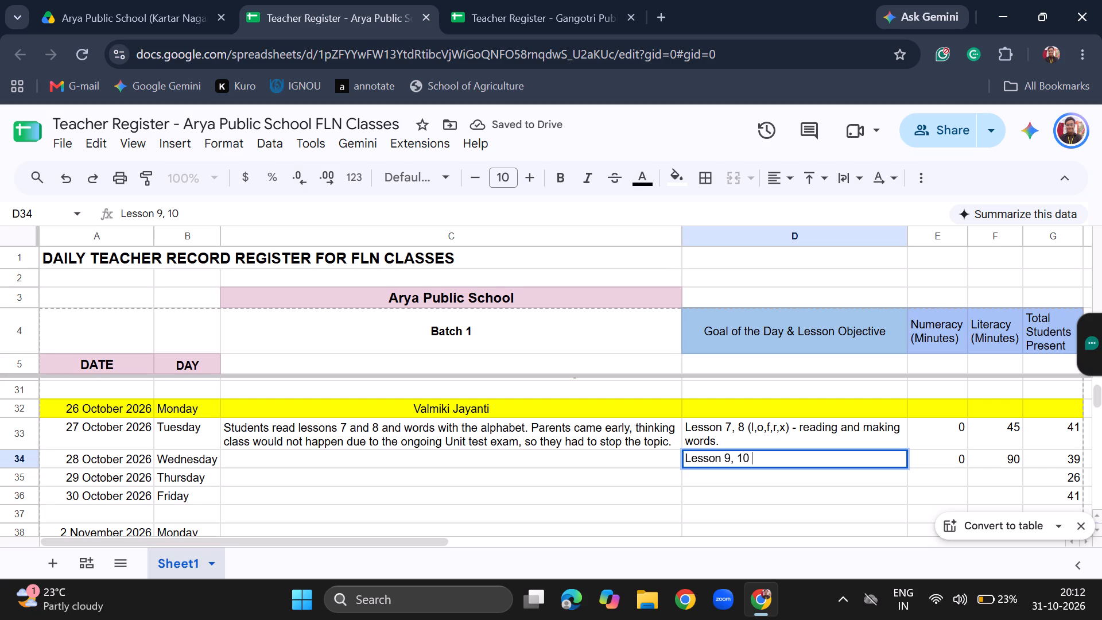
{"action": "type", "text": "(h,u,n,q) - reading"}
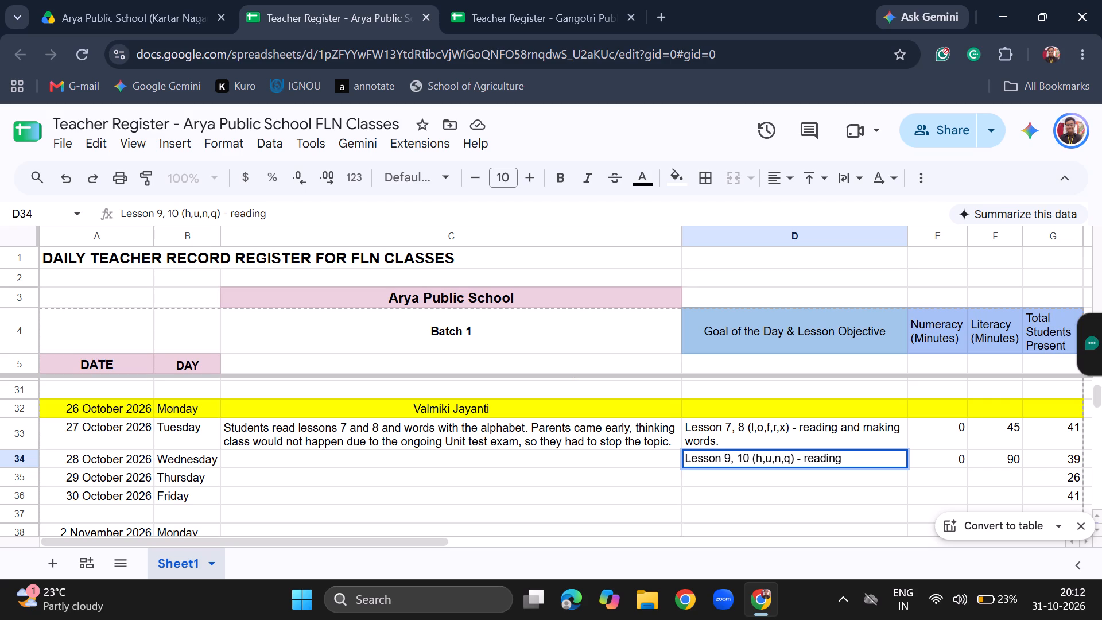
{"action": "key", "text": "space"}
{"action": "type", "text": "and making words"}
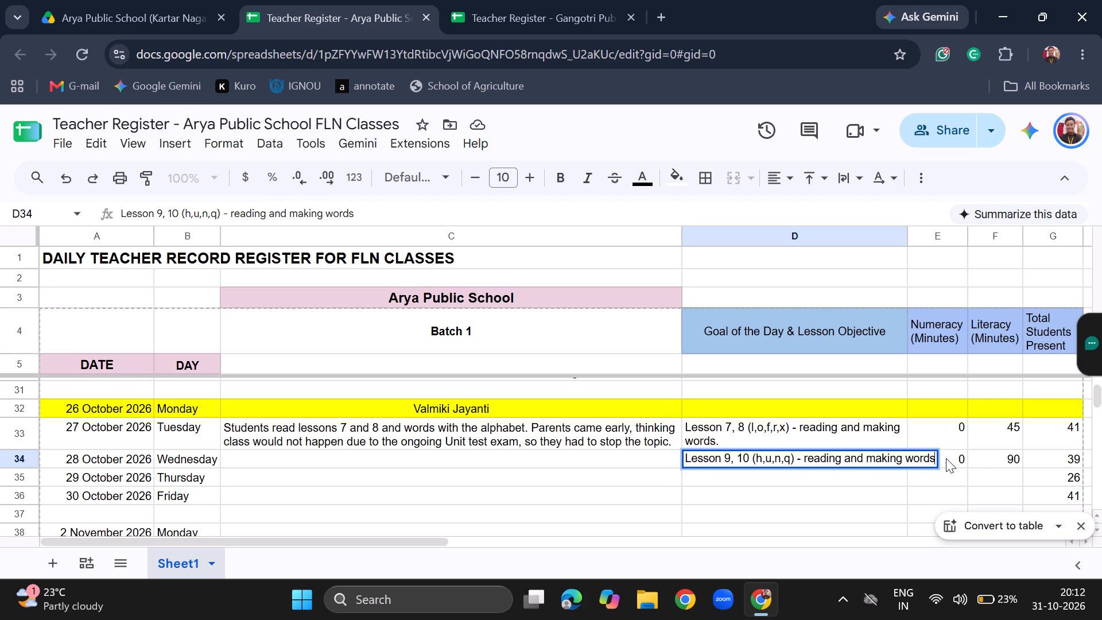
{"action": "key", "text": "Left"}
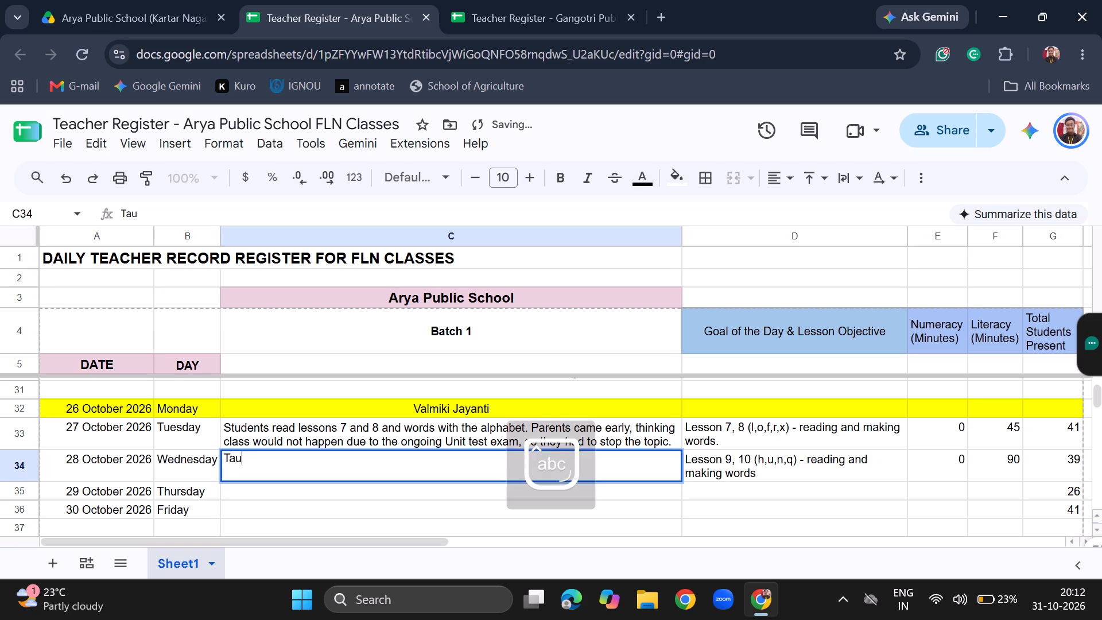
Start the 28 October 2026 Batch 1 class record with "Taught them the phonics and alphabets from".
{"action": "key", "text": "BackSpace"}
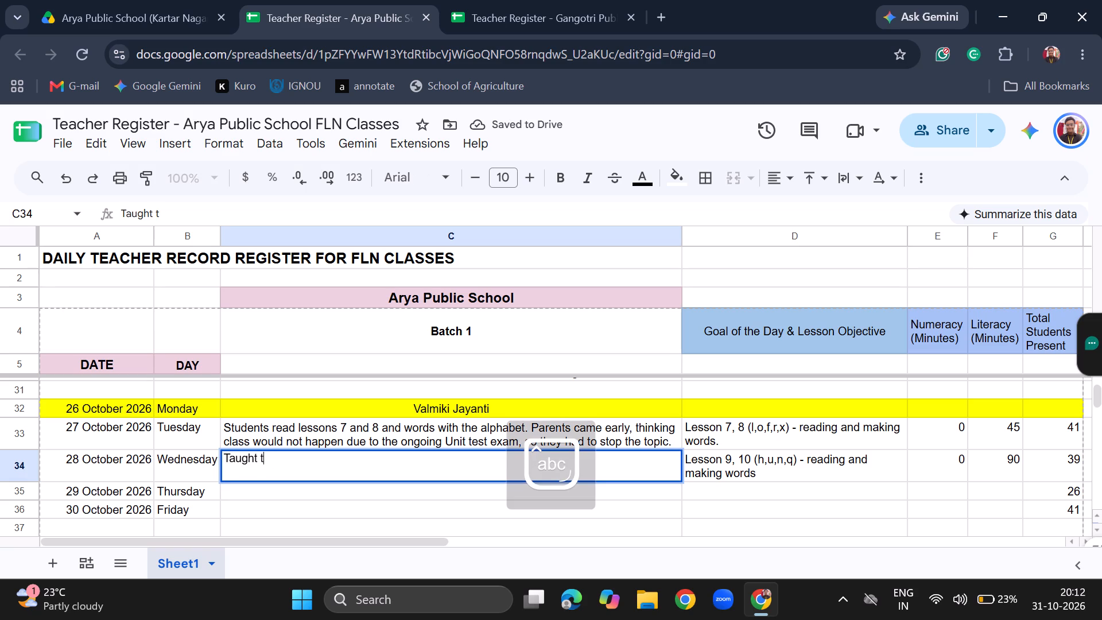
{"action": "type", "text": "hem the pj"}
{"action": "key", "text": "BackSpace"}
{"action": "type", "text": "honics and alp"}
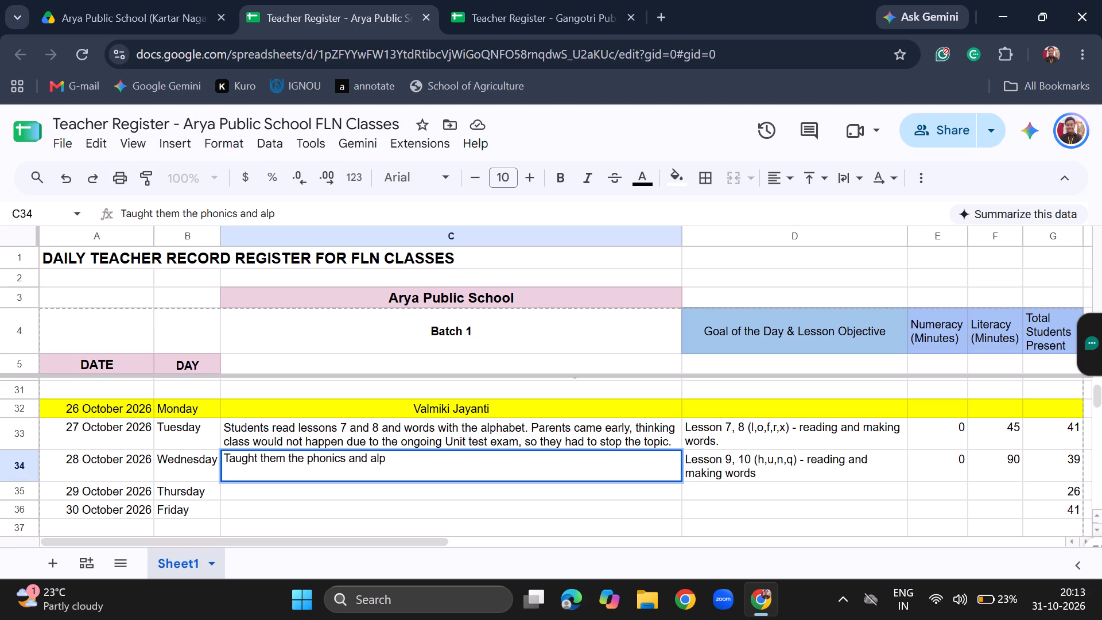
{"action": "type", "text": "habestd"}
{"action": "key", "text": "space"}
{"action": "key", "text": "BackSpace"}
{"action": "key", "text": "BackSpace"}
{"action": "key", "text": "BackSpace"}
{"action": "key", "text": "BackSpace"}
{"action": "type", "text": "ts from chap"}
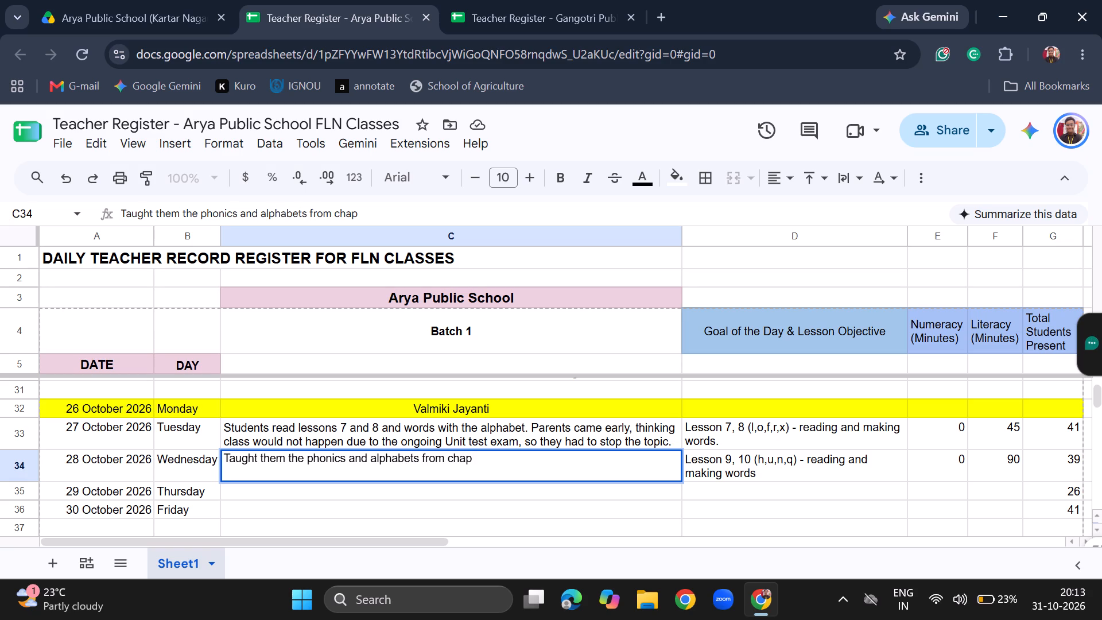
{"action": "key", "text": "BackSpace"}
{"action": "key", "text": "BackSpace"}
{"action": "key", "text": "BackSpace"}
{"action": "key", "text": "BackSpace"}
Finish the sentence with "lesson 9 and 10, helping them understand the words, sounds and make the word using three alphabtes.".
{"action": "type", "text": "lesson"}
{"action": "key", "text": "space"}
{"action": "type", "text": "9 and 10, helping tem"}
{"action": "key", "text": "BackSpace"}
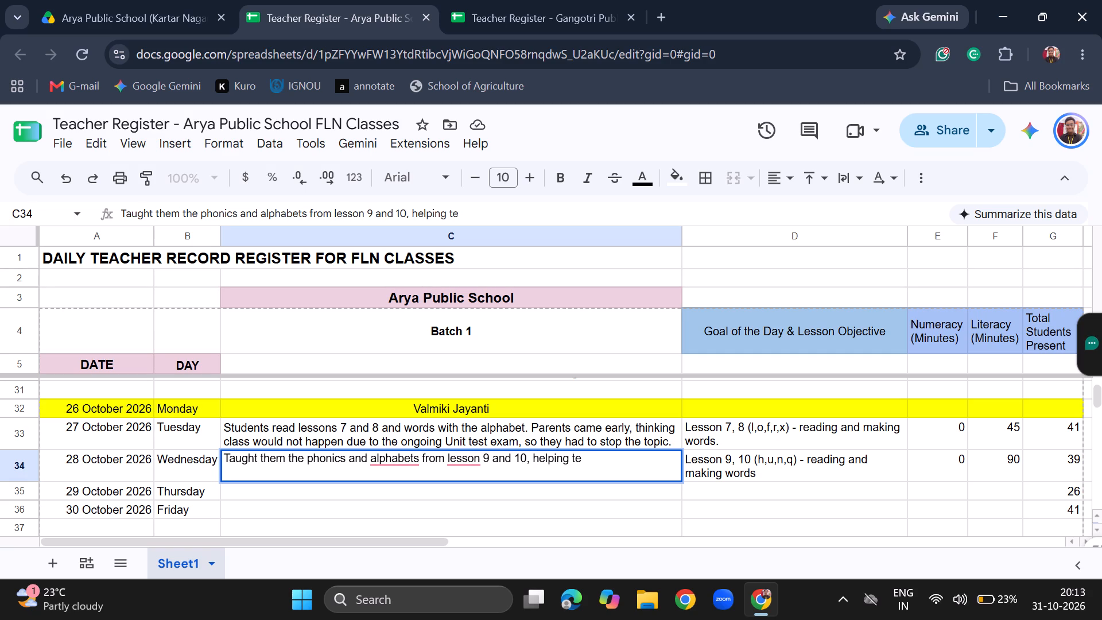
{"action": "key", "text": "BackSpace"}
{"action": "type", "text": "hem understand the"}
{"action": "key", "text": "space"}
{"action": "type", "text": "words, sounds and make the word using three alphabtes"}
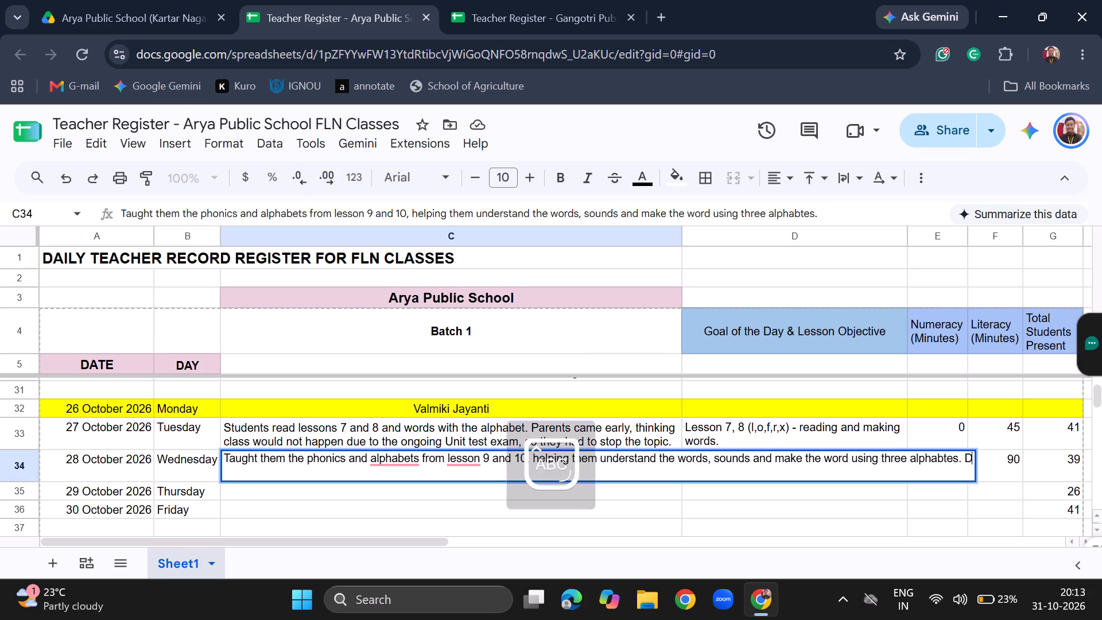
Begin a second sentence: "Did a activity where students came one by one to board and made a word using".
{"action": "type", "text": "id a acti"}
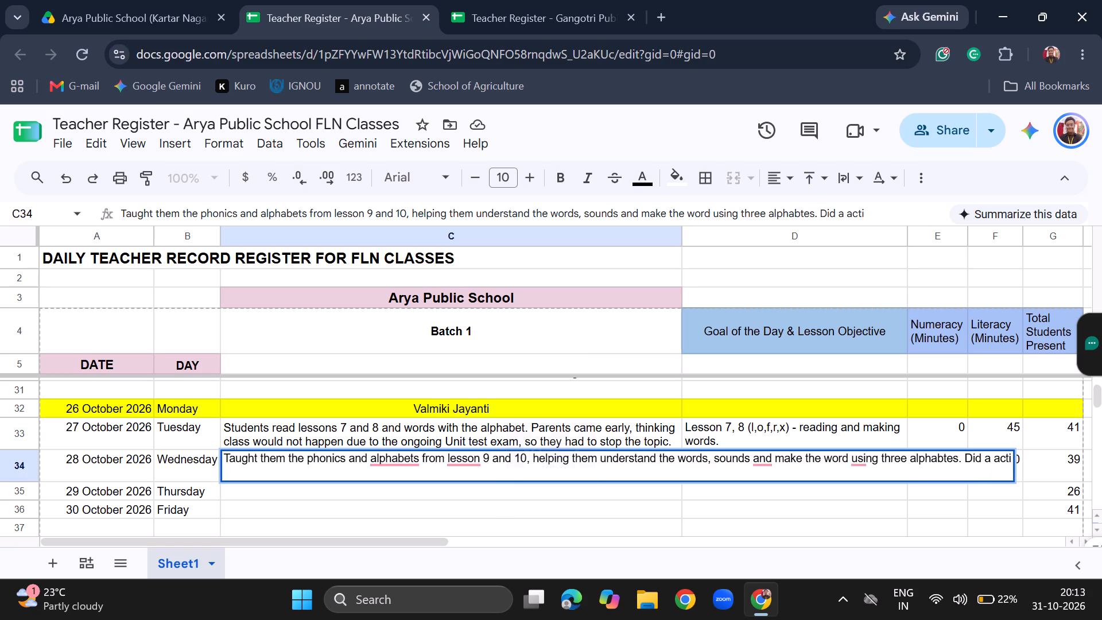
{"action": "type", "text": "vity where"}
{"action": "key", "text": "space"}
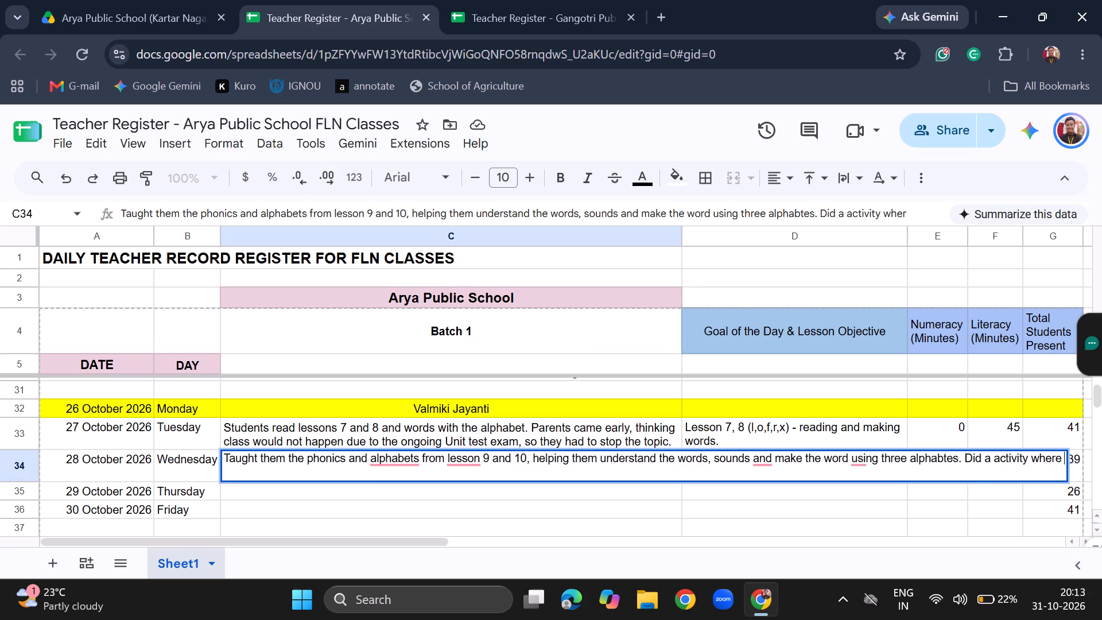
{"action": "type", "text": "students came oe"}
{"action": "key", "text": "BackSpace"}
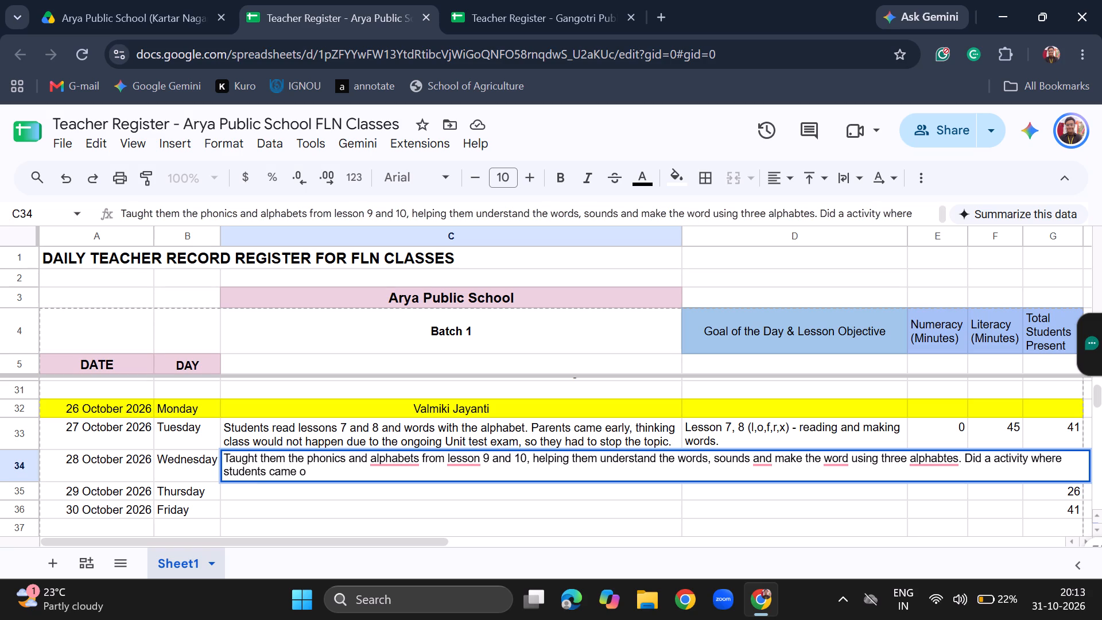
{"action": "type", "text": "ne by one to board and"}
{"action": "key", "text": "space"}
{"action": "type", "text": "made a word using"}
{"action": "key", "text": "space"}
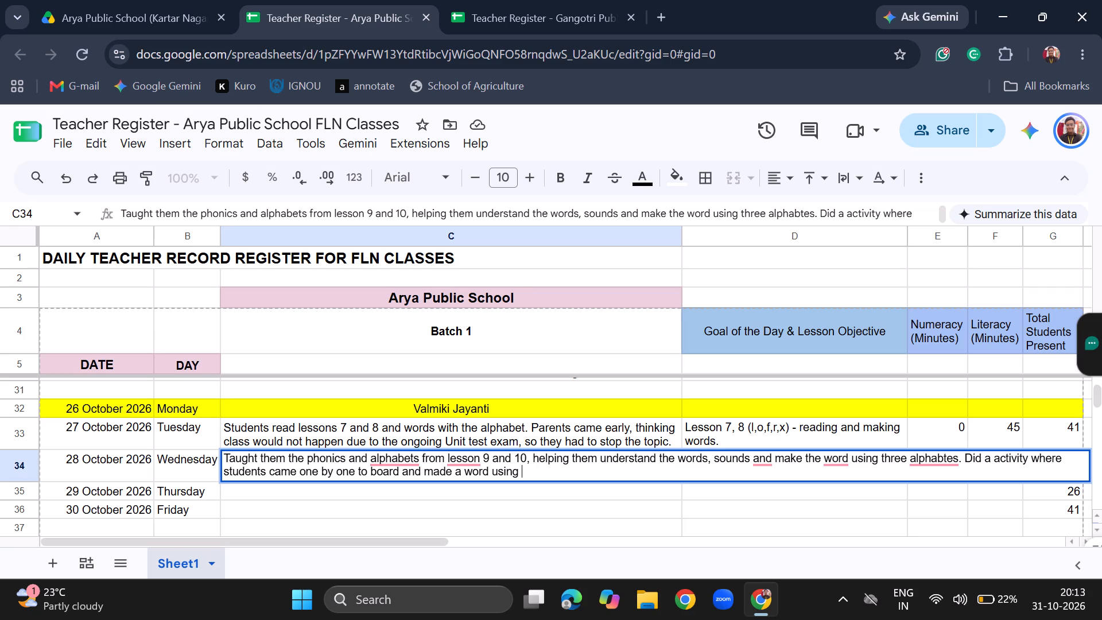
Finish the second sentence with "a given set of alphabets and then read it.".
{"action": "type", "text": "a given set of alphabesta nd"}
{"action": "key", "text": "space"}
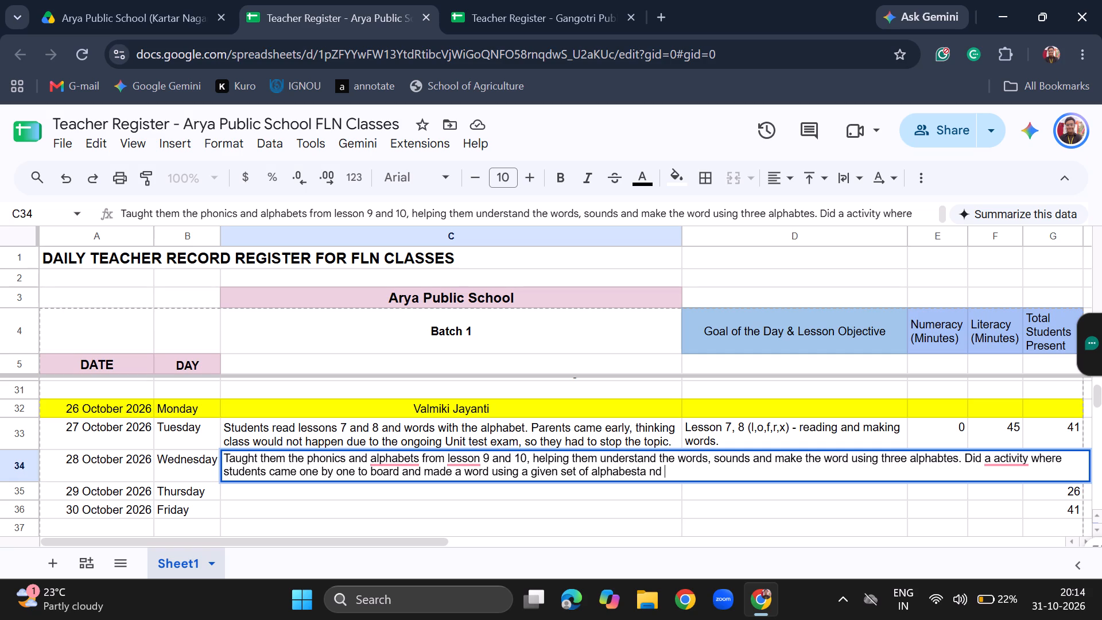
{"action": "key", "text": "BackSpace"}
{"action": "key", "text": "BackSpace"}
{"action": "key", "text": "BackSpace"}
{"action": "key", "text": "BackSpace"}
{"action": "key", "text": "BackSpace"}
{"action": "key", "text": "BackSpace"}
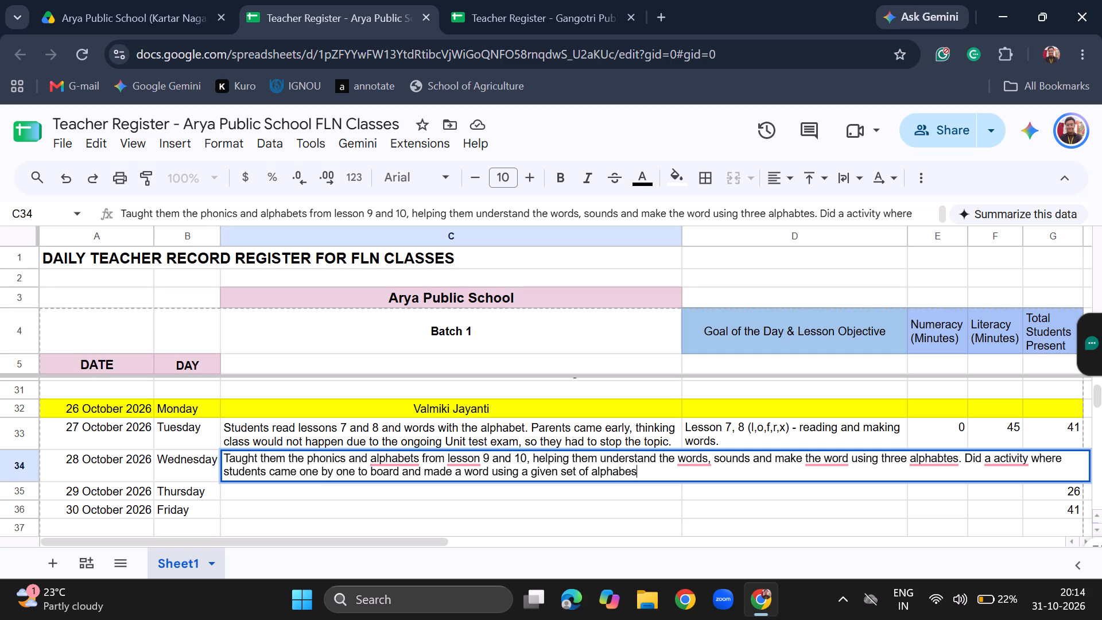
{"action": "key", "text": "BackSpace"}
{"action": "type", "text": "ts and then"}
{"action": "key", "text": "space"}
{"action": "type", "text": "read it."}
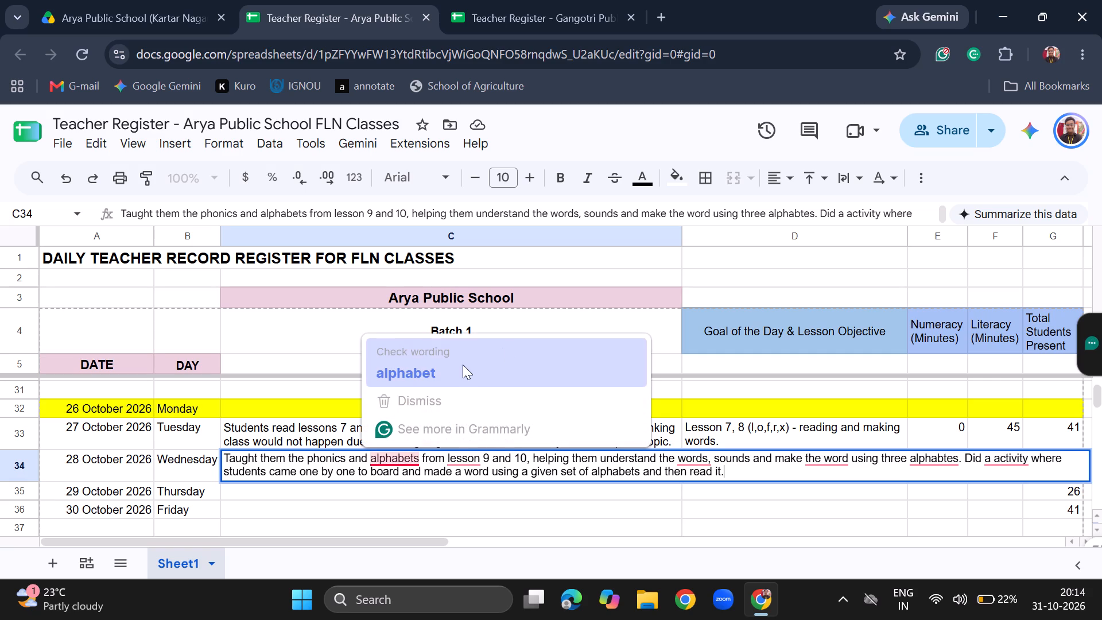
Correct the first sentence's wording to "alphabet", "lessons", "words and sounds", "make words" and "three letters".
{"action": "left_click", "coordinate": [464, 365]}
{"action": "type", "text": "alphabet"}
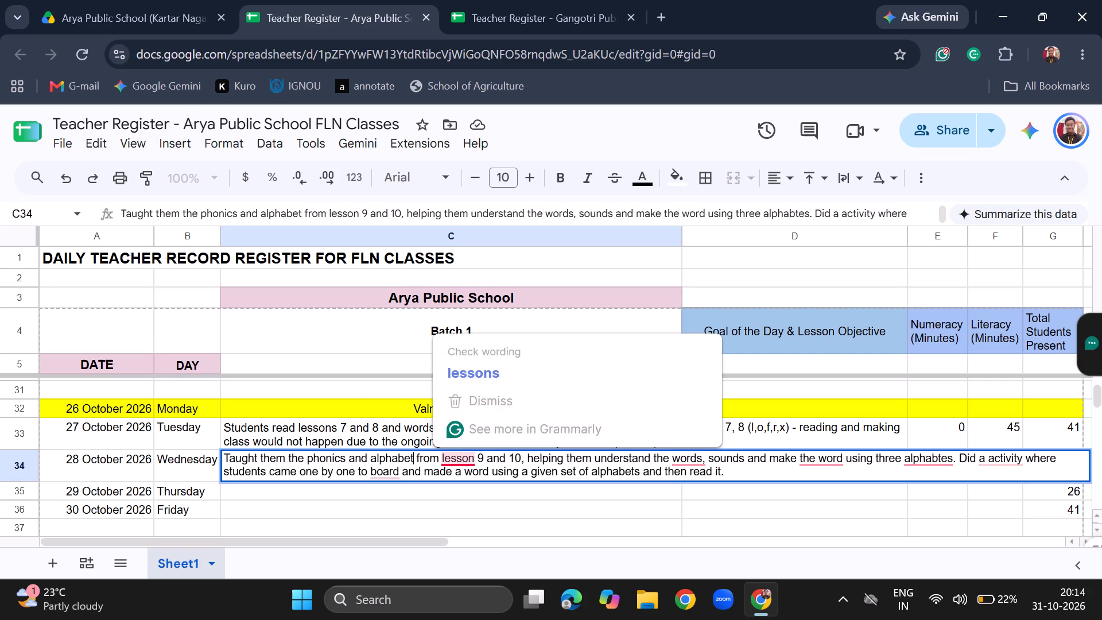
{"action": "left_click", "coordinate": [522, 374]}
{"action": "type", "text": "lessons"}
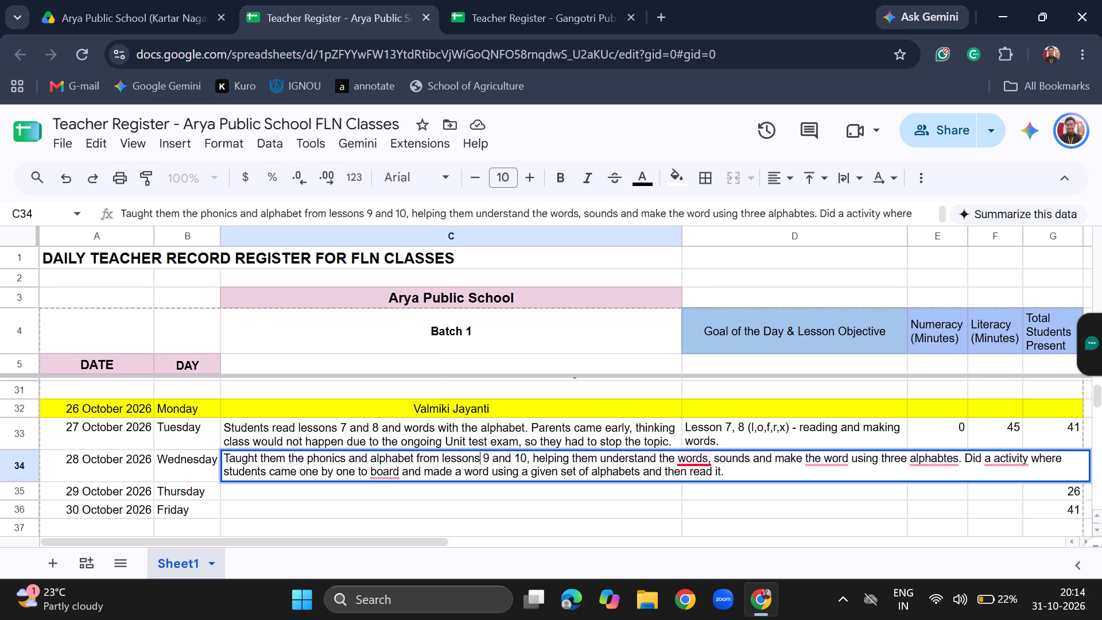
{"action": "left_click", "coordinate": [759, 386]}
{"action": "key", "text": "space"}
{"action": "type", "text": "and"}
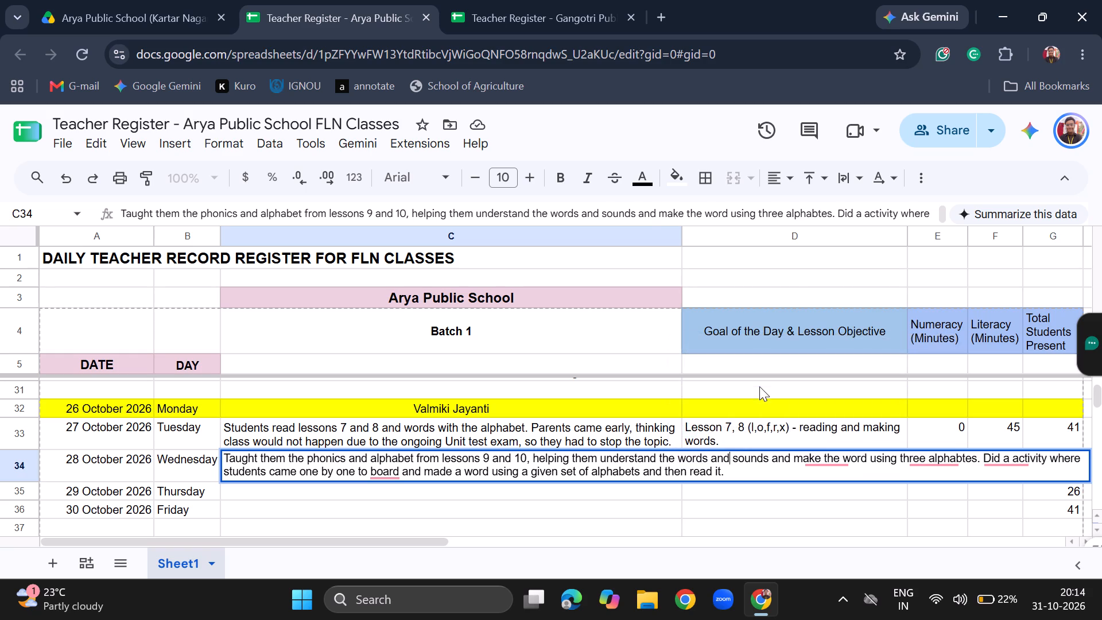
{"action": "left_click", "coordinate": [694, 352]}
{"action": "type", "text": "words"}
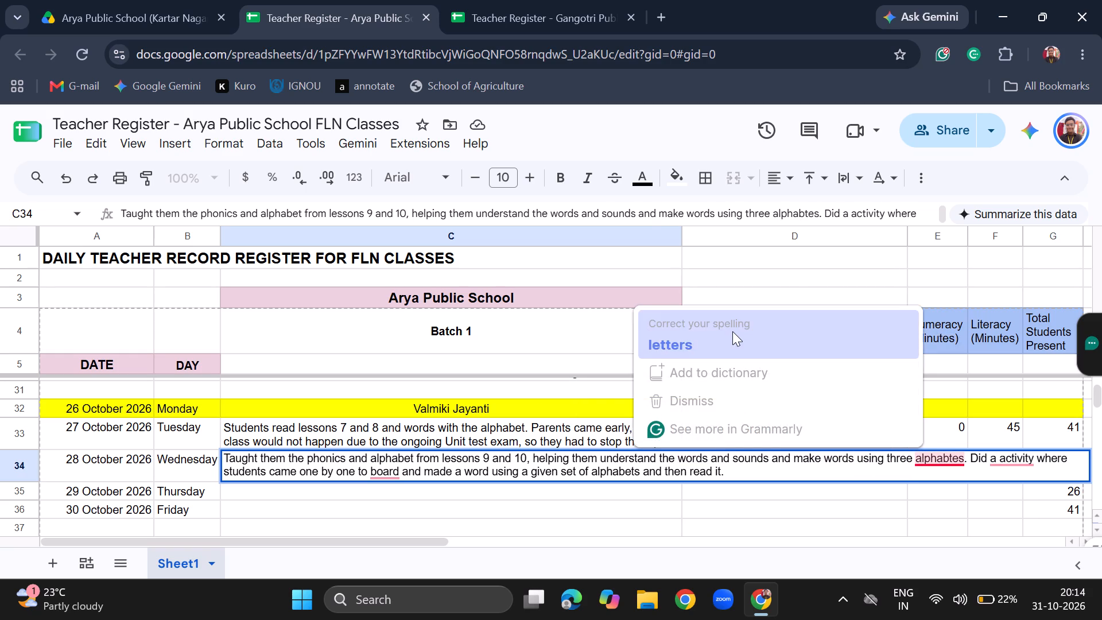
{"action": "left_click", "coordinate": [736, 333]}
{"action": "type", "text": "letters"}
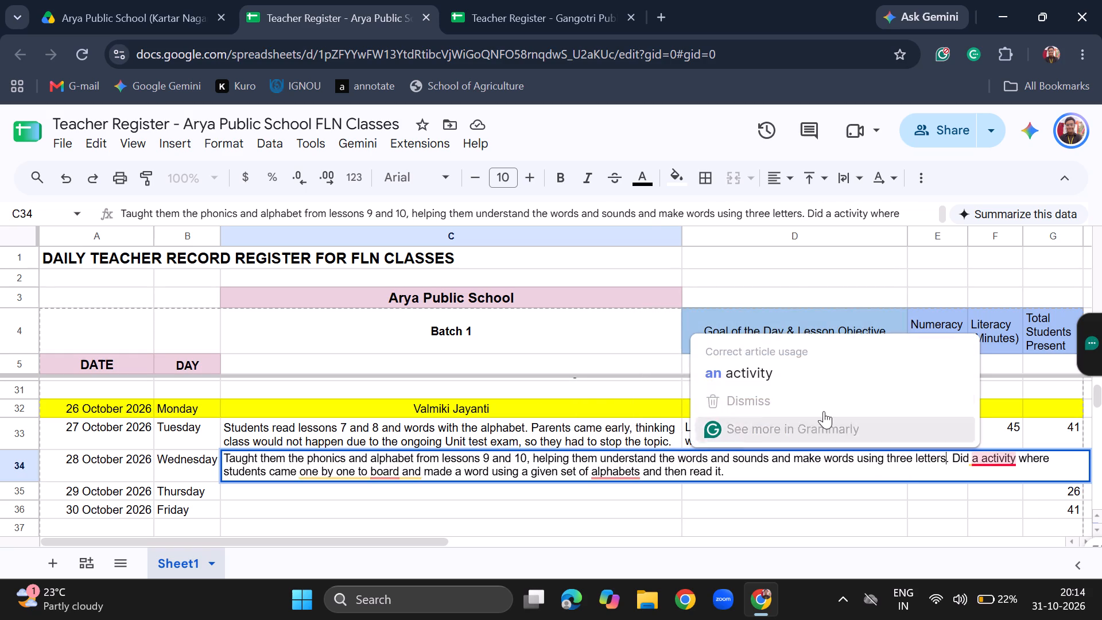
Correct the second sentence's wording to "an activity" and "set of letters".
{"action": "left_click", "coordinate": [762, 371]}
{"action": "type", "text": "an"}
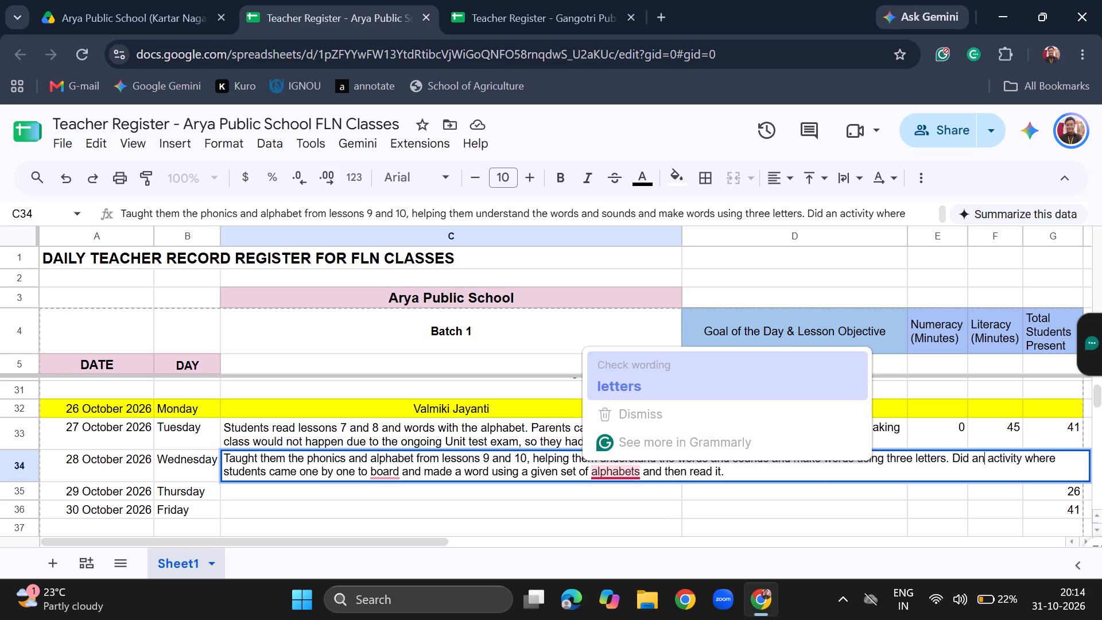
{"action": "left_click", "coordinate": [619, 386]}
{"action": "type", "text": "letters"}
{"action": "left_click", "coordinate": [756, 474]}
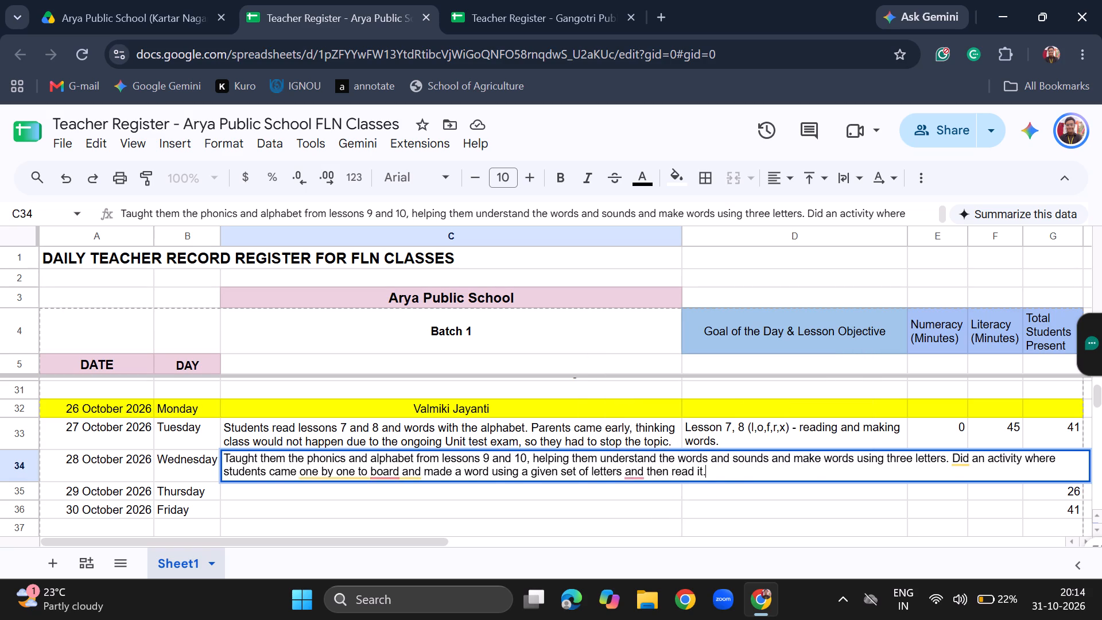
Commit the completed class description for 28 October.
{"action": "key", "text": "Return"}
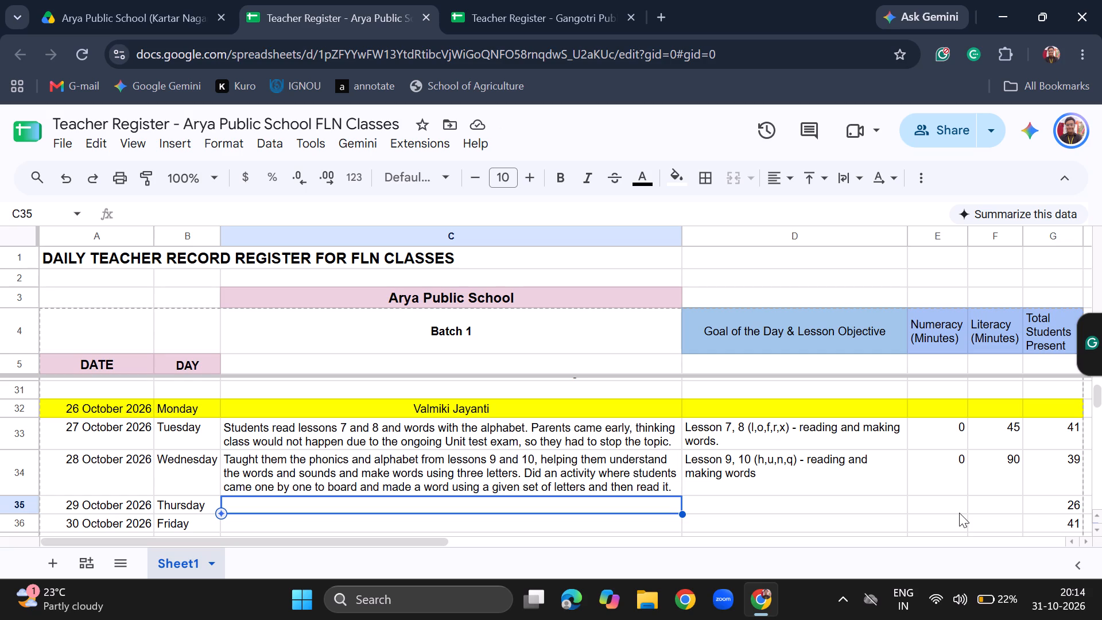
Record 0 numeracy minutes and 90 literacy minutes for 29 October.
{"action": "left_click", "coordinate": [954, 502]}
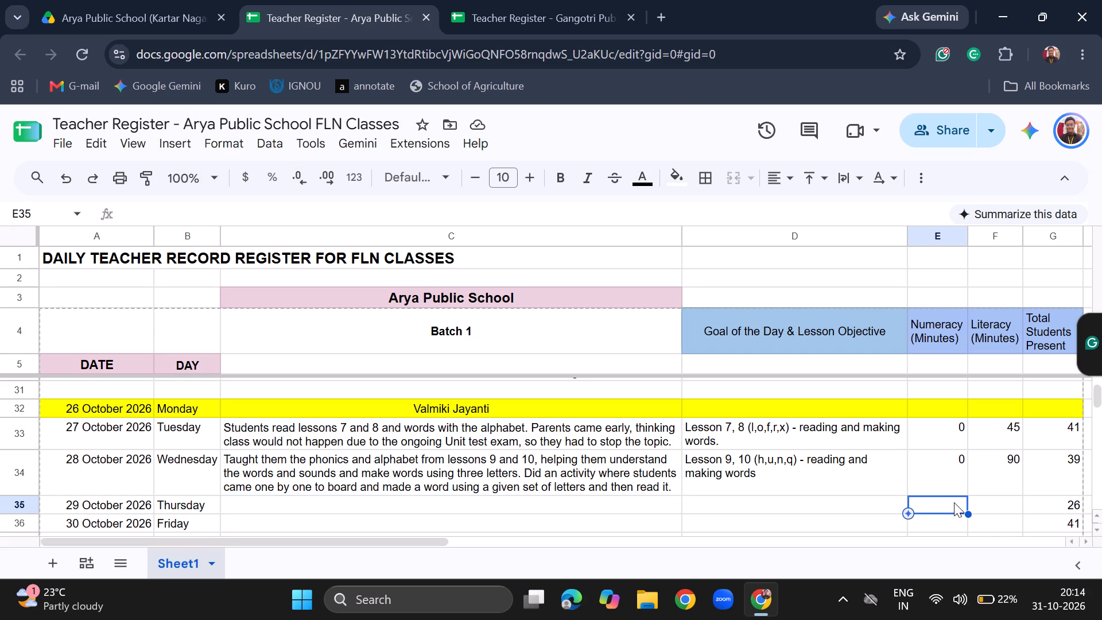
{"action": "key", "text": "0"}
{"action": "key", "text": "Right"}
{"action": "type", "text": "90"}
{"action": "key", "text": "Right"}
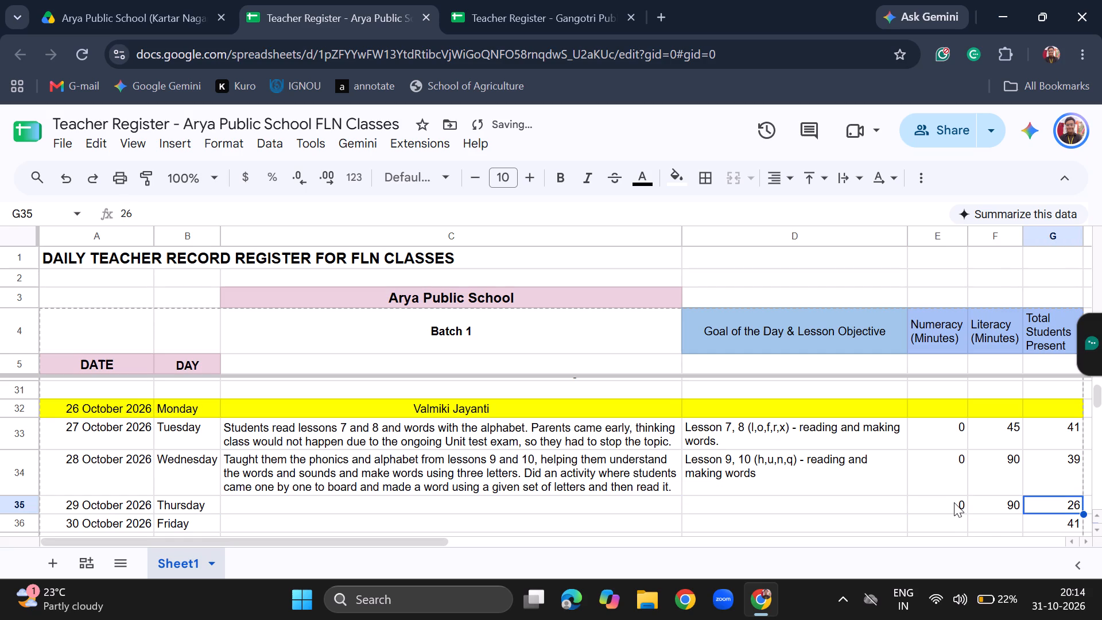
Enter "A word sound (pg 16)" as the goal and lesson objective for 29 October.
{"action": "scroll", "coordinate": [954, 502], "scroll_direction": "up", "scroll_amount": 7}
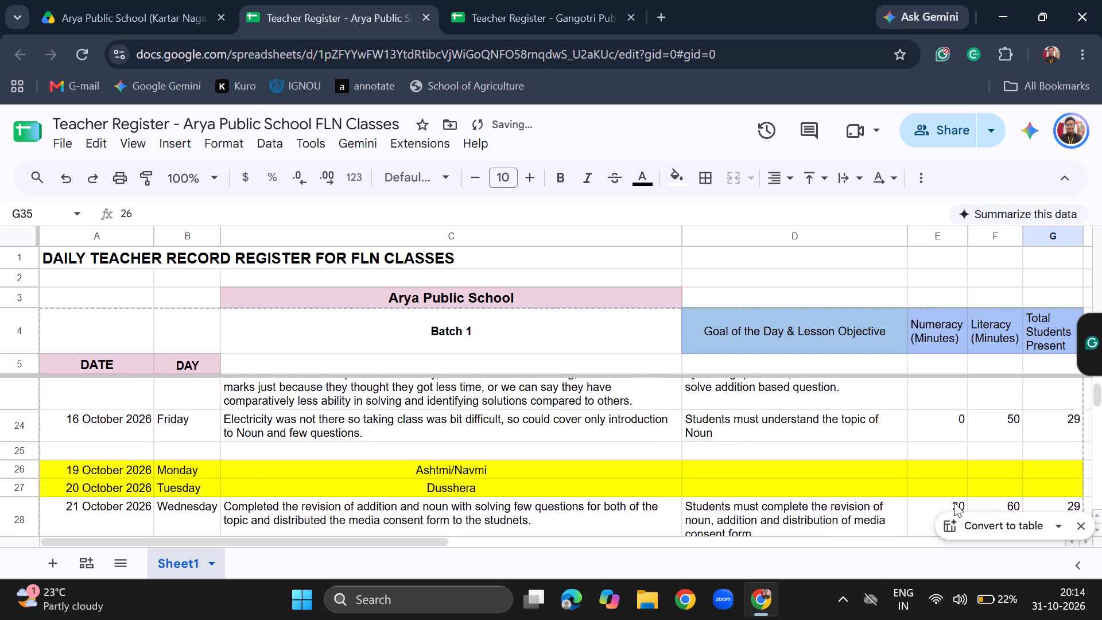
{"action": "scroll", "coordinate": [954, 502], "scroll_direction": "up", "scroll_amount": 5}
{"action": "scroll", "coordinate": [954, 502], "scroll_direction": "down", "scroll_amount": 1}
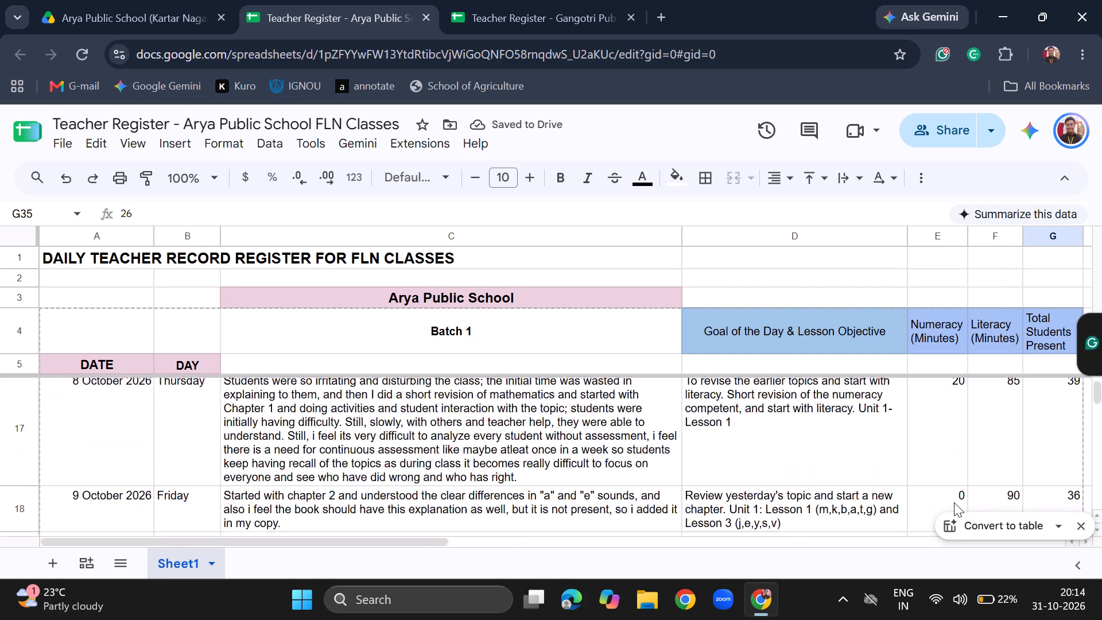
{"action": "scroll", "coordinate": [954, 502], "scroll_direction": "down", "scroll_amount": 6}
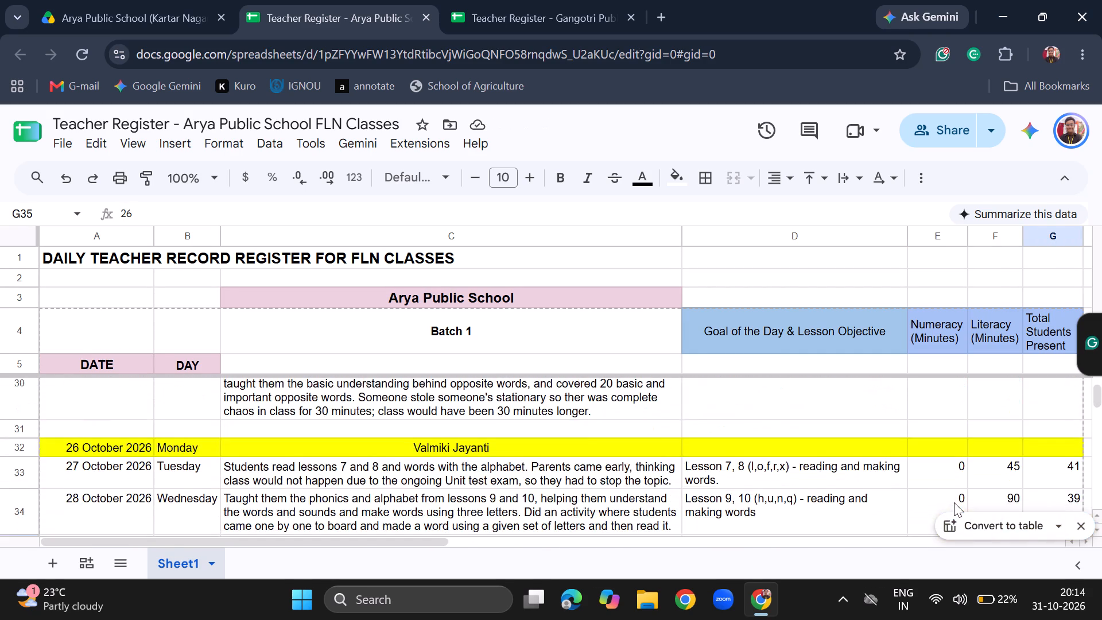
{"action": "scroll", "coordinate": [954, 502], "scroll_direction": "down", "scroll_amount": 2}
{"action": "scroll", "coordinate": [954, 502], "scroll_direction": "up", "scroll_amount": 1}
{"action": "key", "text": "Left"}
{"action": "key", "text": "Left"}
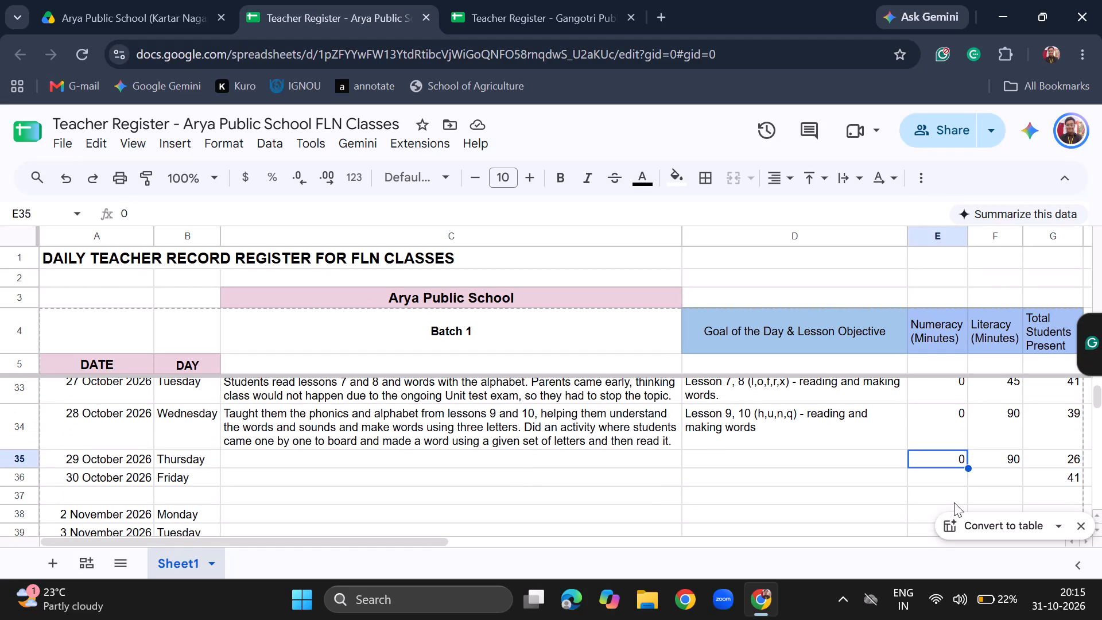
{"action": "key", "text": "Left"}
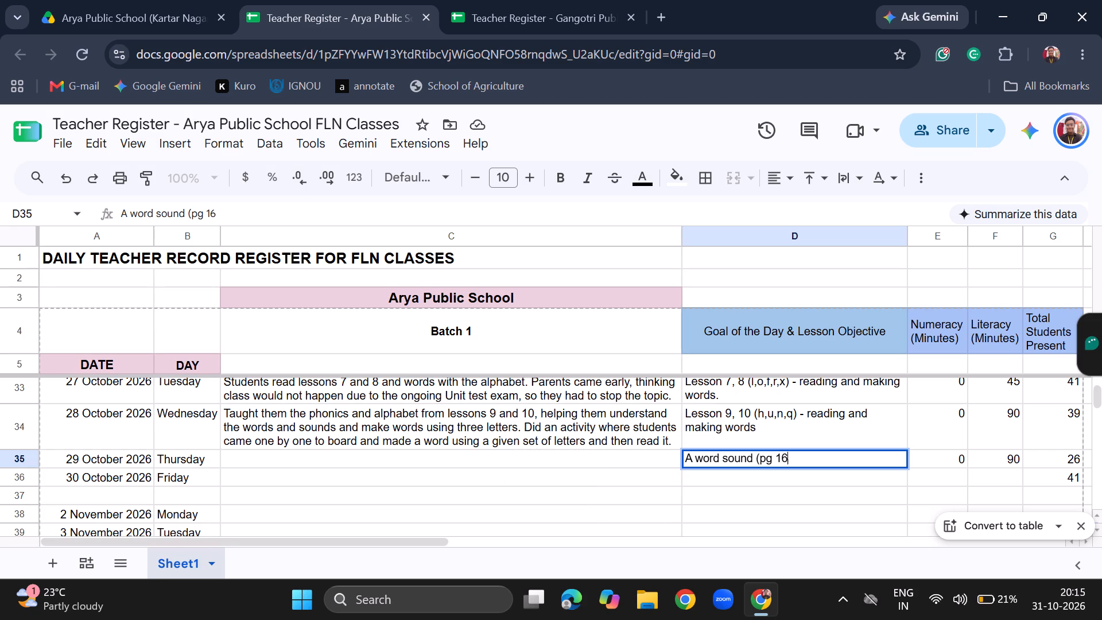
{"action": "key", "text": "shift+parenright"}
{"action": "key", "text": "Left"}
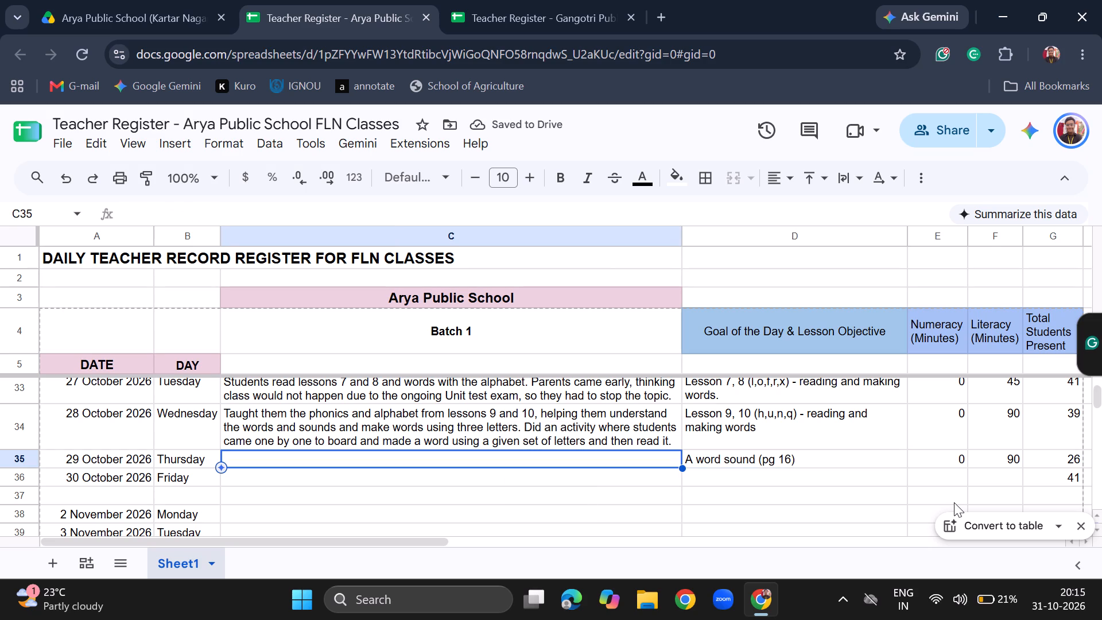
Add "of devi book" after the page number inside the brackets of the 29 October objective.
{"action": "key", "text": "Right"}
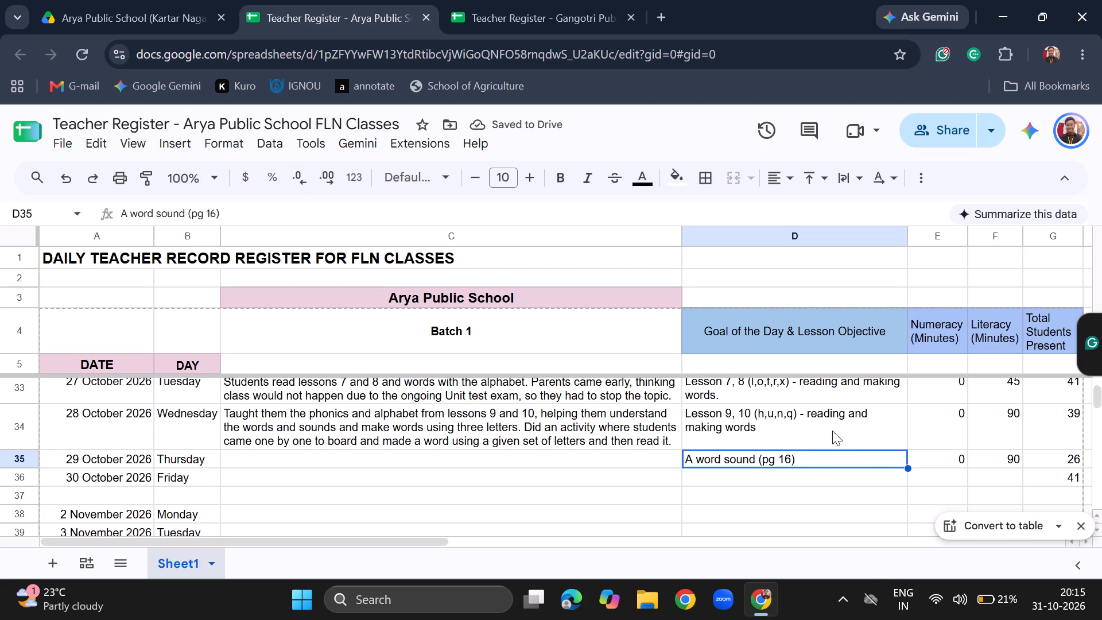
{"action": "double_click", "coordinate": [792, 458]}
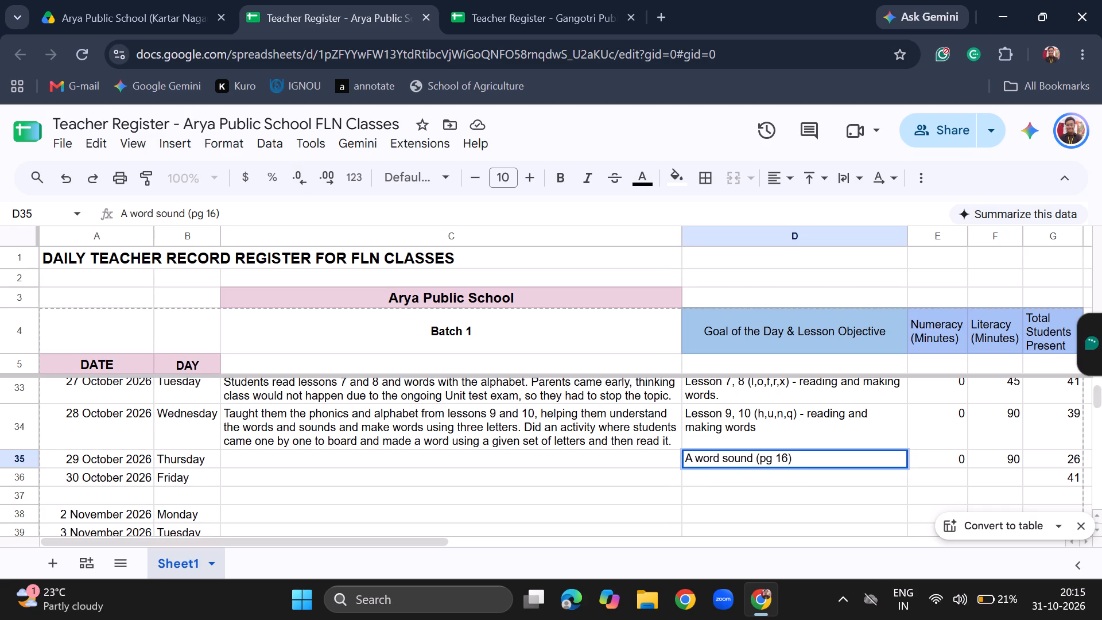
{"action": "key", "text": "Left"}
{"action": "key", "text": "space"}
{"action": "type", "text": "of devi v"}
{"action": "key", "text": "BackSpace"}
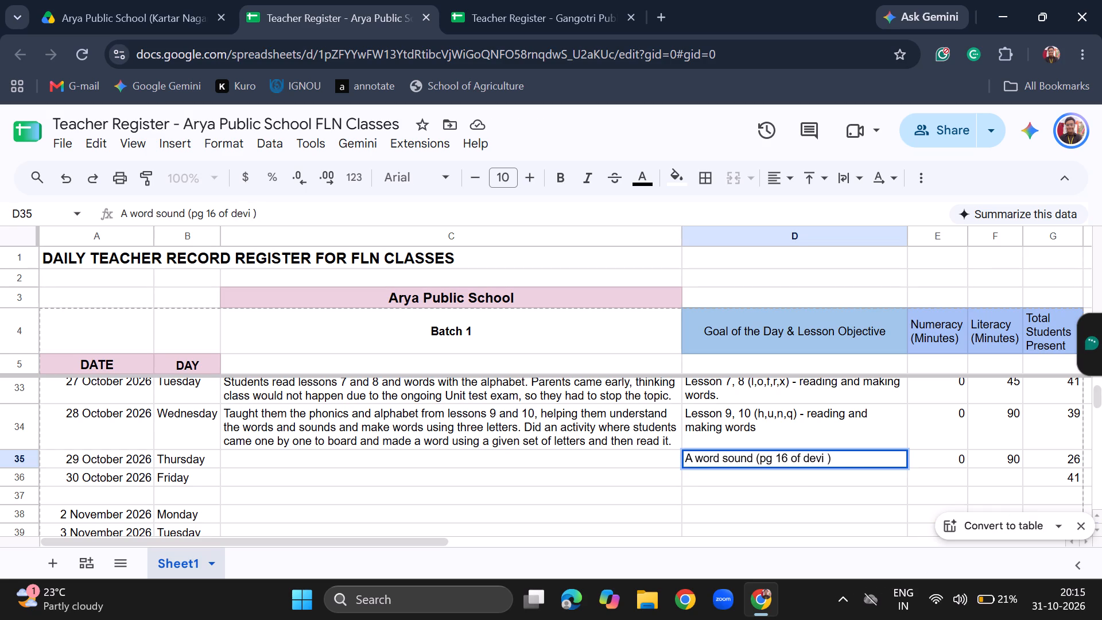
{"action": "type", "text": "book"}
{"action": "key", "text": "Left"}
{"action": "key", "text": "Right"}
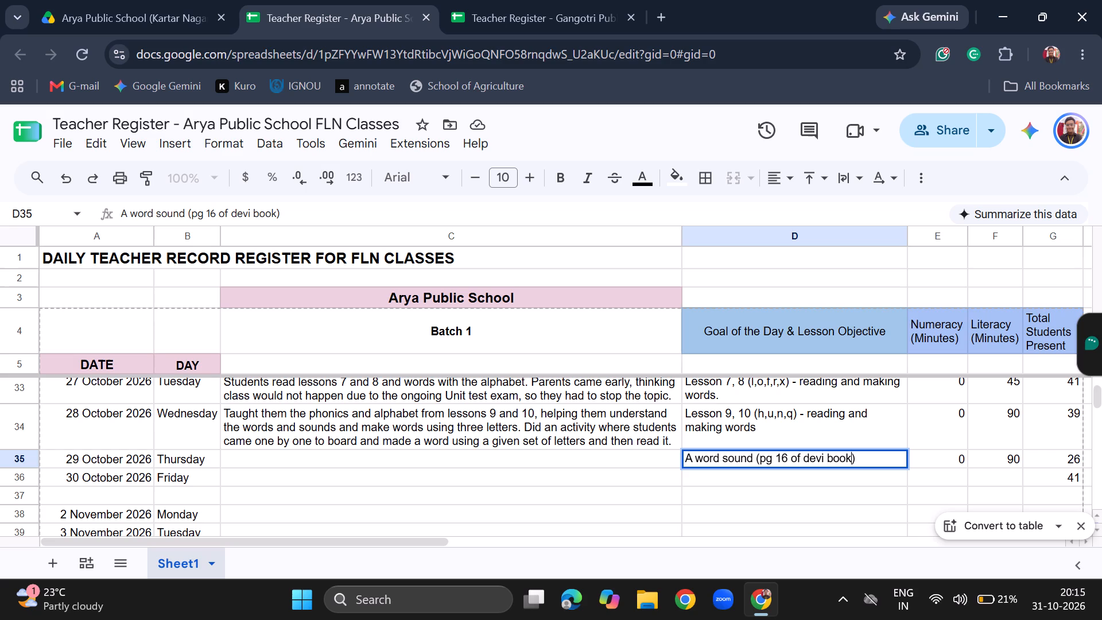
{"action": "key", "text": "Right"}
{"action": "key", "text": "Right"}
{"action": "key", "text": "Return"}
{"action": "key", "text": "Up"}
Begin the 29 October class description with "Completed the reading of word containing 'a' in between,".
{"action": "key", "text": "Left"}
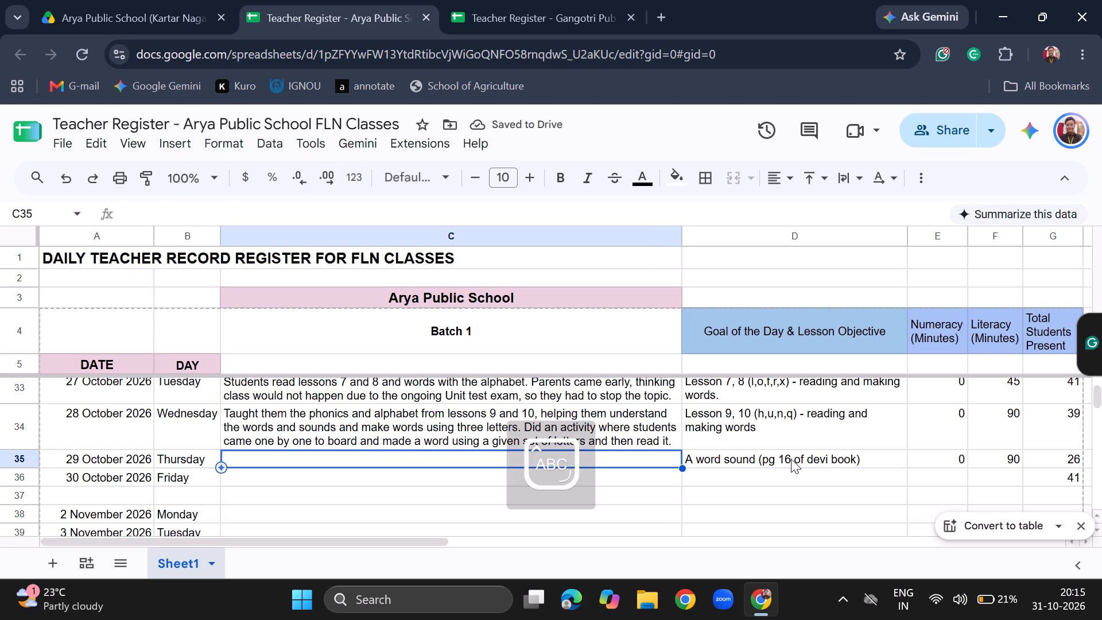
{"action": "type", "text": "ompleted the reading of word containg"}
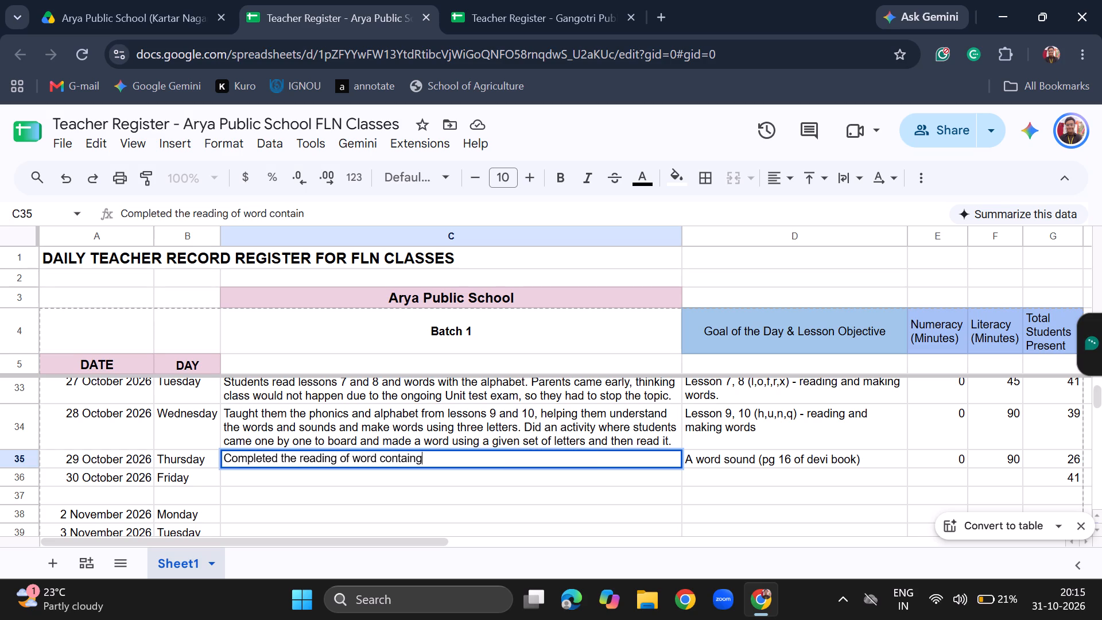
{"action": "key", "text": "space"}
{"action": "key", "text": "BackSpace"}
{"action": "key", "text": "BackSpace"}
{"action": "key", "text": "BackSpace"}
{"action": "key", "text": "BackSpace"}
{"action": "key", "text": "BackSpace"}
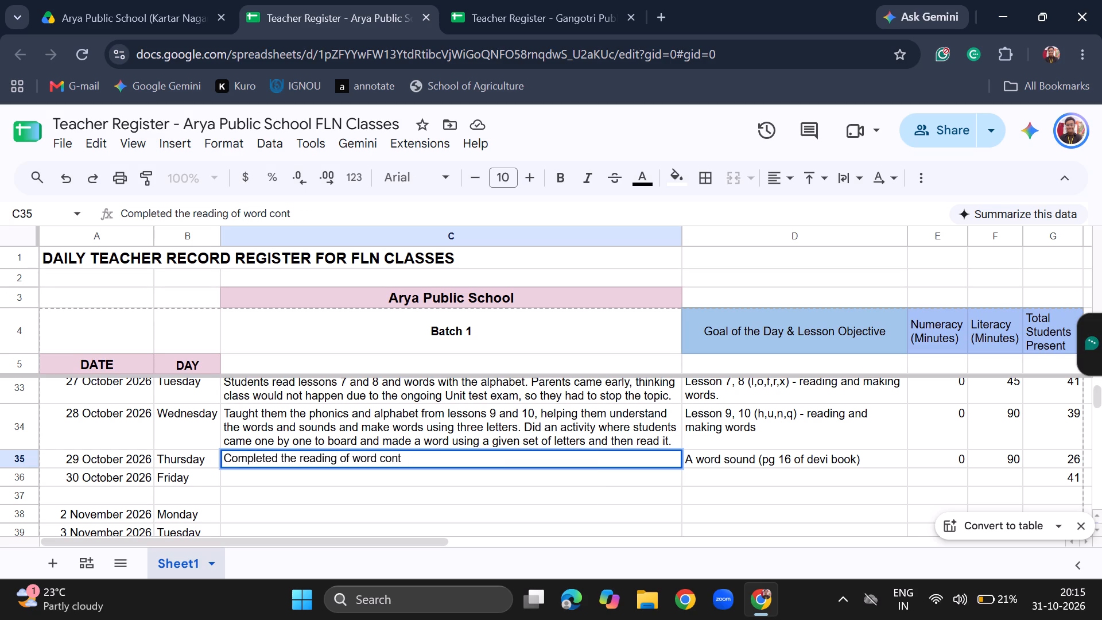
{"action": "type", "text": "aining a in"}
{"action": "key", "text": "space"}
{"action": "key", "text": "BackSpace"}
{"action": "key", "text": "BackSpace"}
{"action": "key", "text": "BackSpace"}
{"action": "key", "text": "BackSpace"}
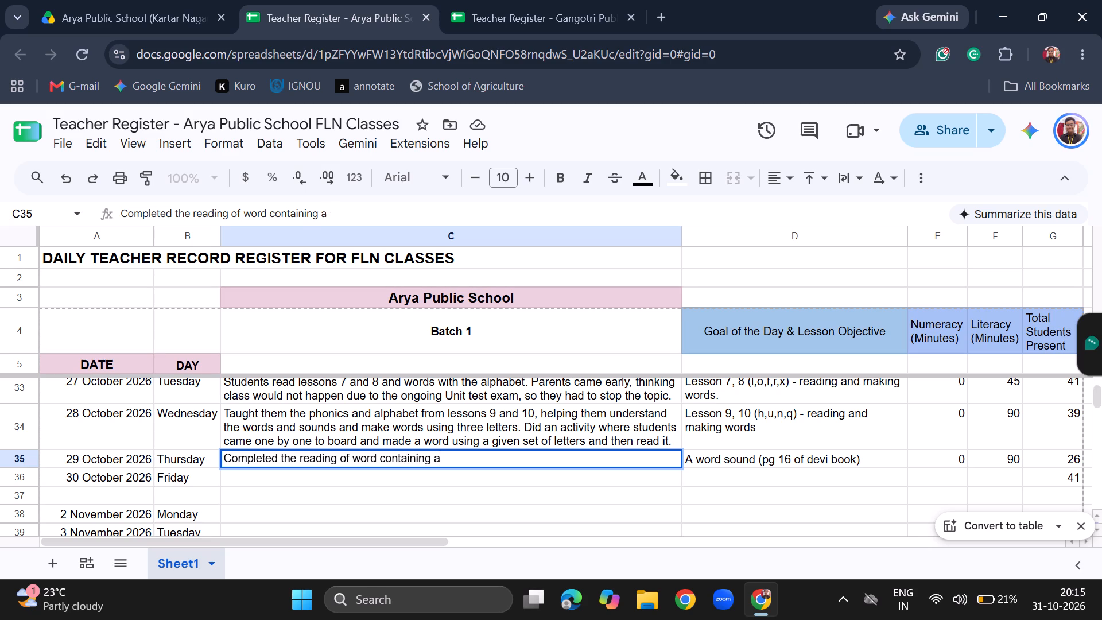
{"action": "key", "text": "BackSpace"}
{"action": "type", "text": "'a' in between"}
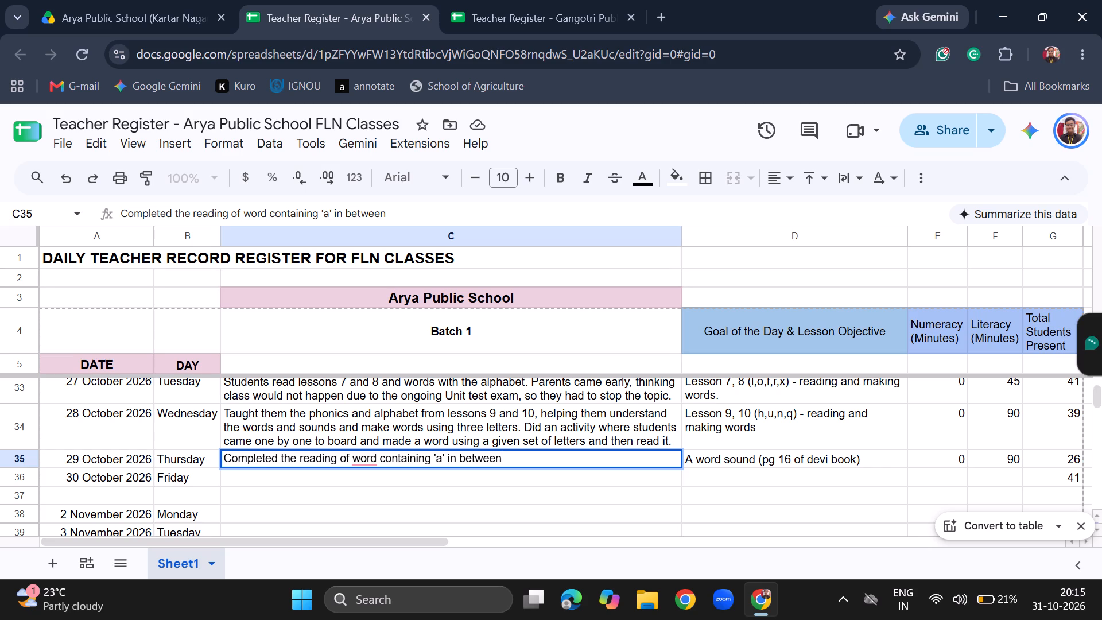
{"action": "type", "text": ","}
{"action": "key", "text": "space"}
Continue the description with "students read the words after i did the reading with student, then student read individually".
{"action": "type", "text": "students read the words after"}
{"action": "key", "text": "space"}
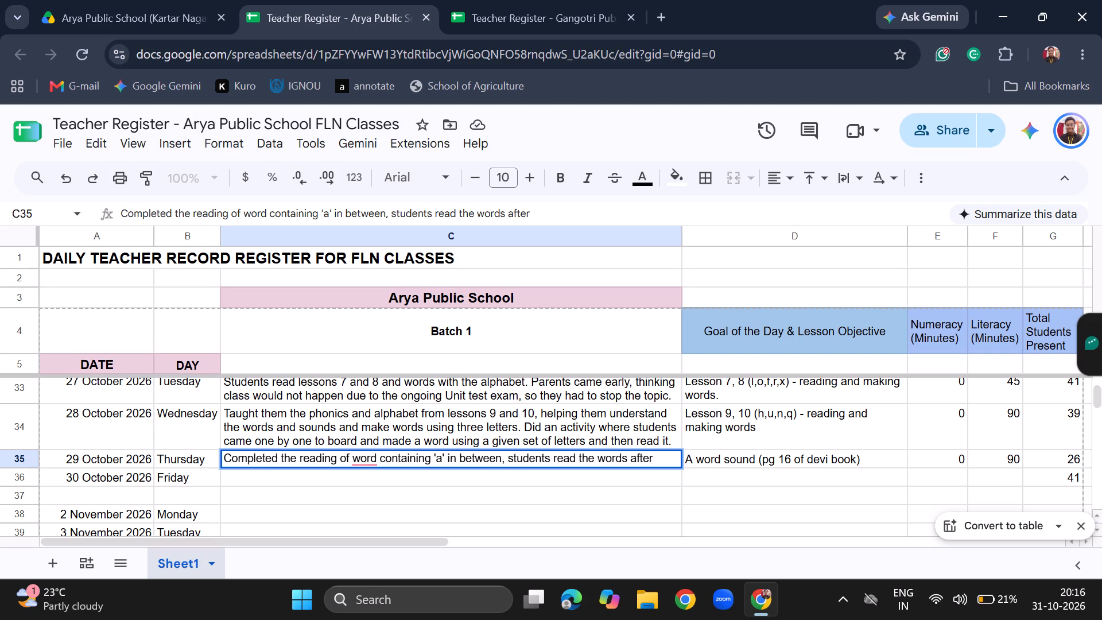
{"action": "type", "text": "i did the reading with student"}
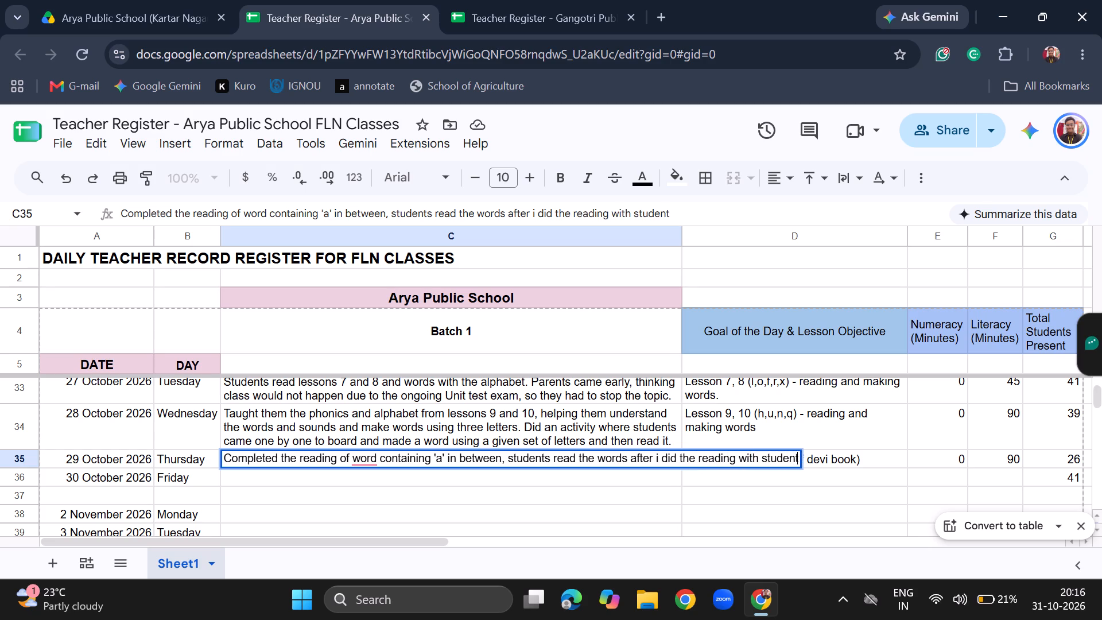
{"action": "type", "text": ", then student read individually"}
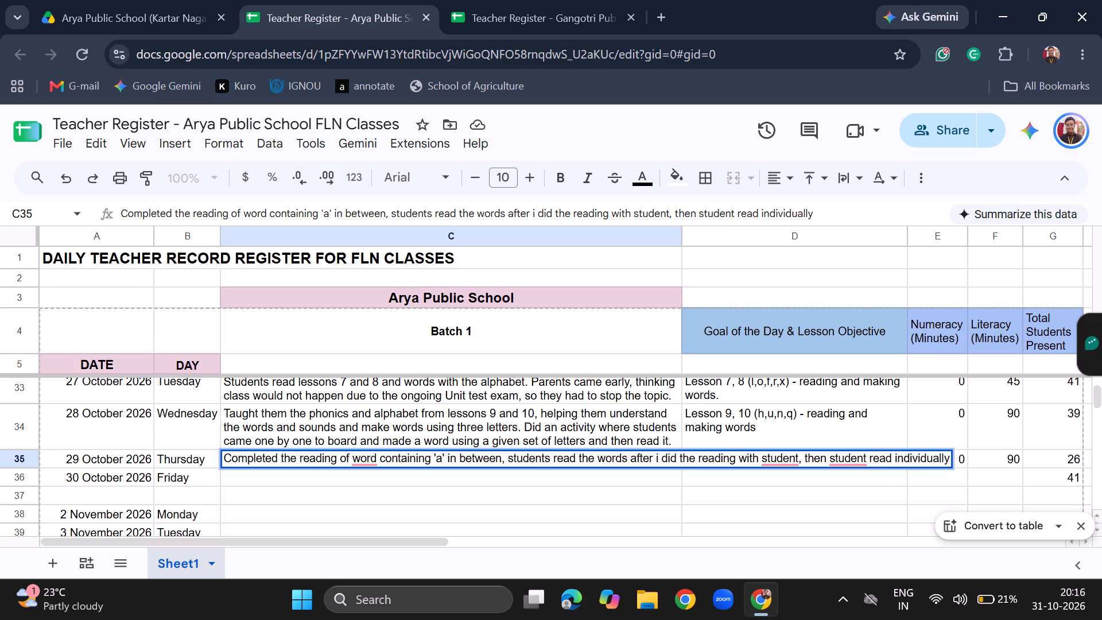
Add "and did the activity where we fixed "a" alphabet" to the 29 October description.
{"action": "key", "text": "space"}
{"action": "type", "text": "and did the activity where stud"}
{"action": "key", "text": "BackSpace"}
{"action": "key", "text": "BackSpace"}
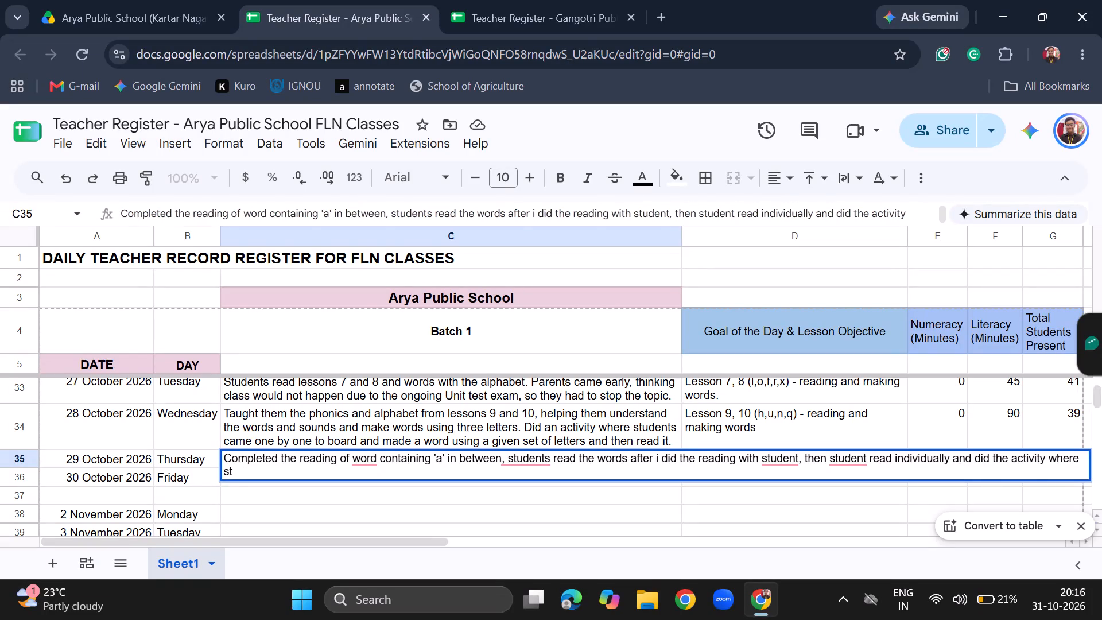
{"action": "key", "text": "BackSpace"}
{"action": "key", "text": "BackSpace"}
{"action": "key", "text": "space"}
{"action": "type", "text": "we fixed a"}
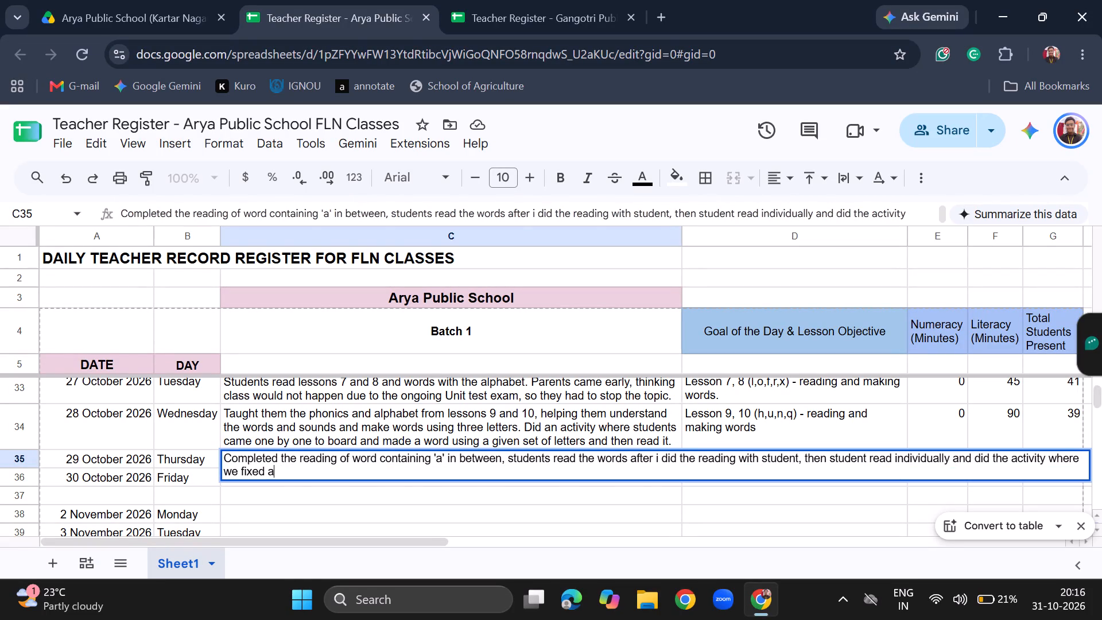
{"action": "key", "text": "space"}
{"action": "key", "text": "BackSpace"}
{"action": "key", "text": "BackSpace"}
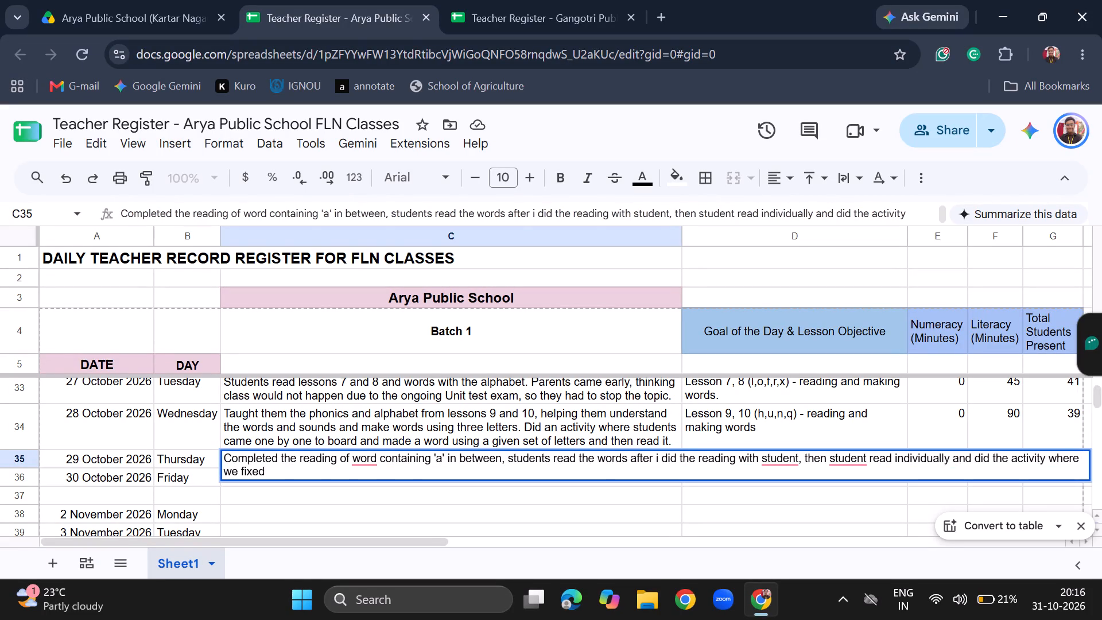
{"action": "type", "text": "\"a\" alphabet"}
{"action": "key", "text": "space"}
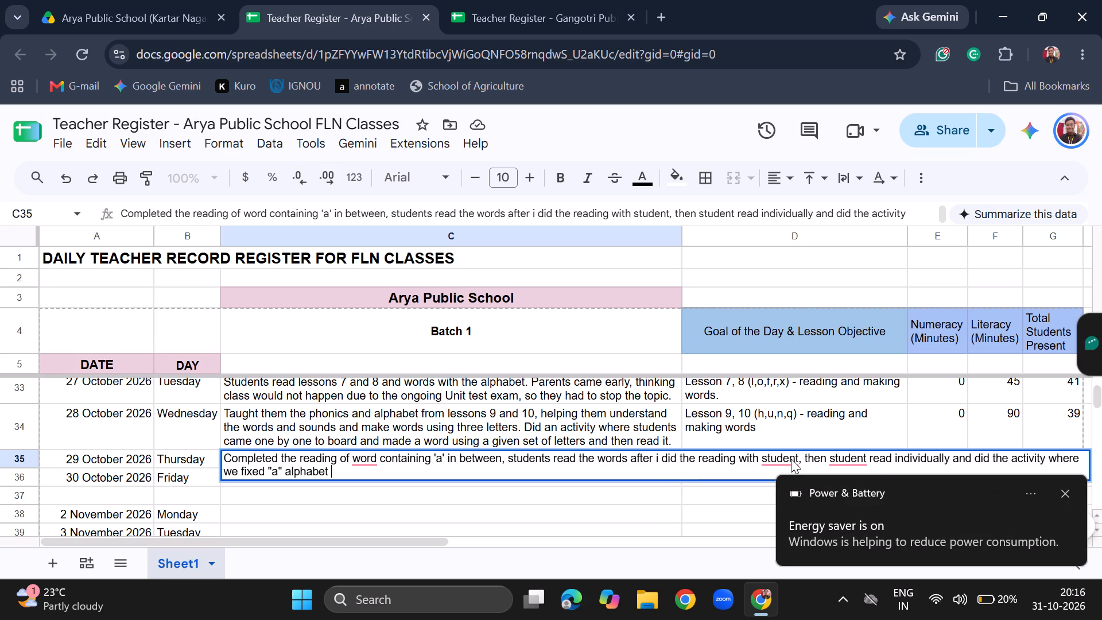
Continue the activity description with "in between and students took different combinations of alphabets to make words and".
{"action": "type", "text": "in between and sst"}
{"action": "key", "text": "BackSpace"}
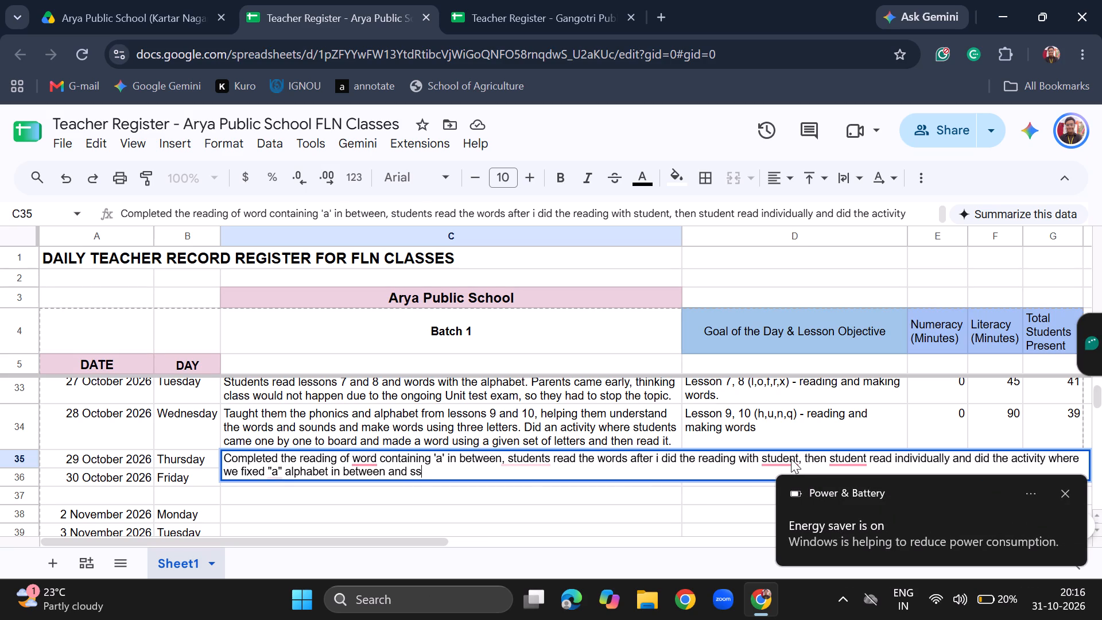
{"action": "key", "text": "BackSpace"}
{"action": "type", "text": "tudents took different combinat"}
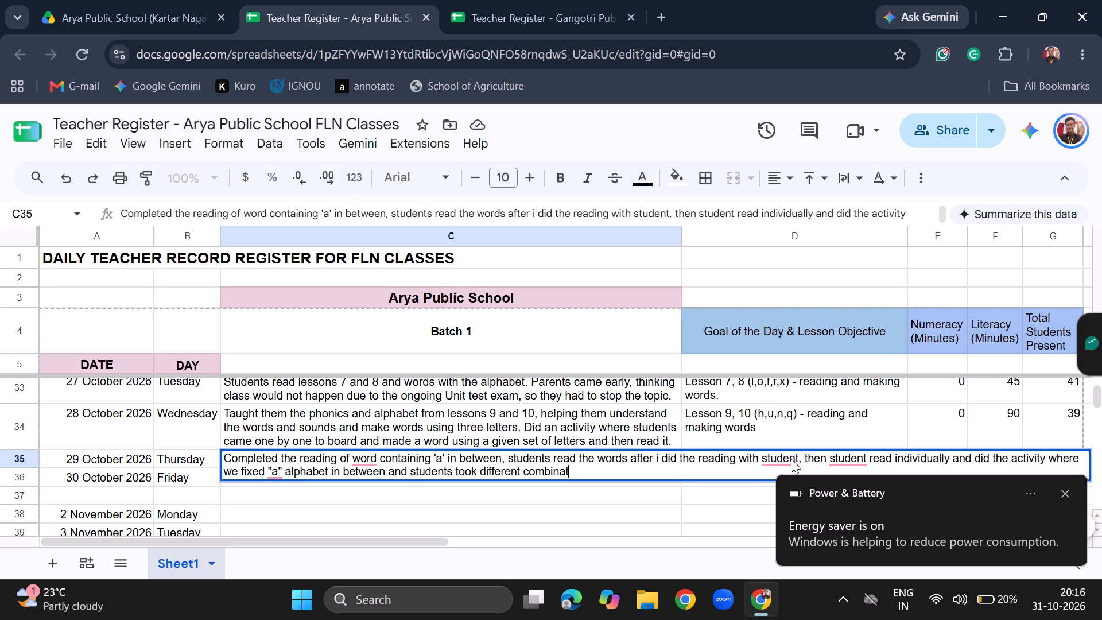
{"action": "type", "text": "ions of alphabest"}
{"action": "key", "text": "space"}
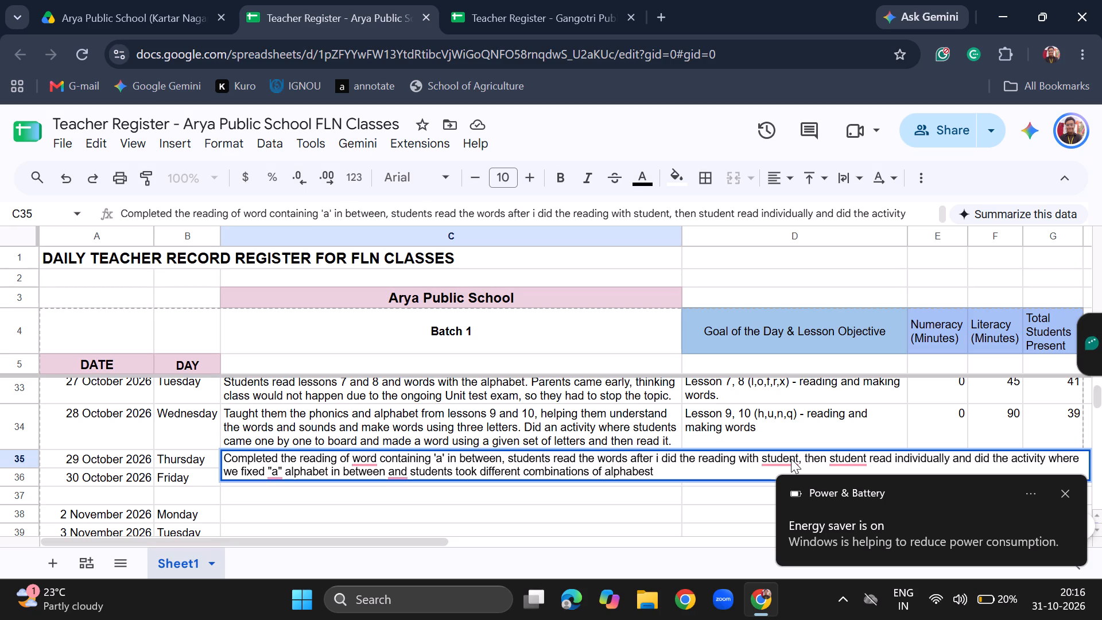
{"action": "key", "text": "BackSpace"}
{"action": "key", "text": "BackSpace"}
{"action": "key", "text": "BackSpace"}
{"action": "type", "text": "ts o"}
{"action": "key", "text": "BackSpace"}
{"action": "type", "text": "to mke"}
{"action": "key", "text": "space"}
{"action": "key", "text": "BackSpace"}
{"action": "key", "text": "BackSpace"}
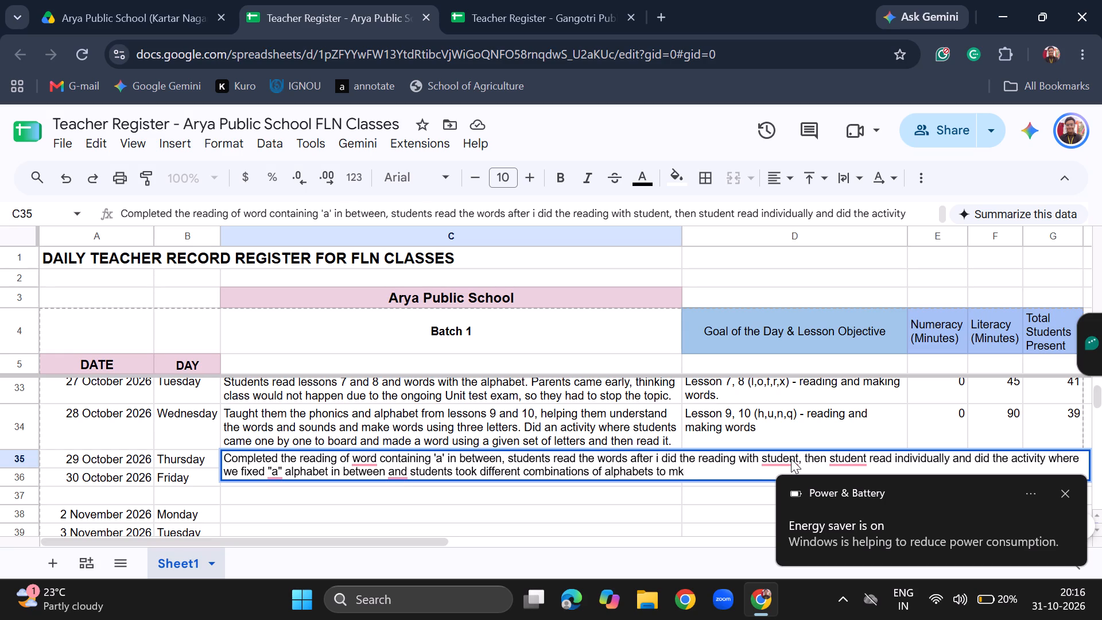
{"action": "key", "text": "BackSpace"}
{"action": "type", "text": "ake words and"}
{"action": "key", "text": "space"}
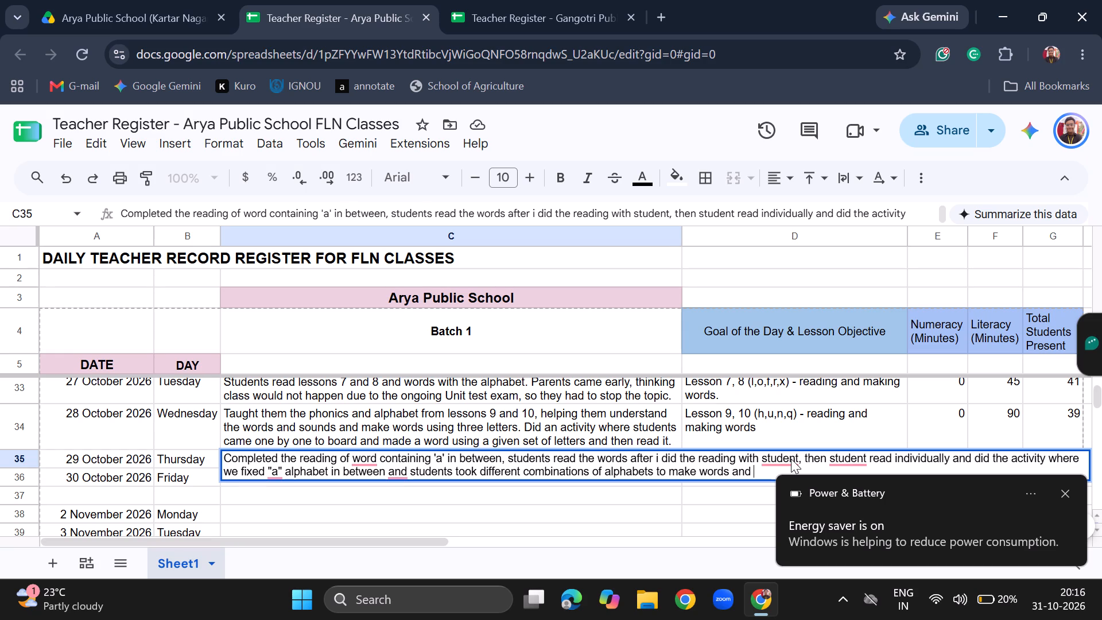
Finish the 29 October description with "speak what it sounds like an dwas corrected upon mistake.".
{"action": "type", "text": "speak w"}
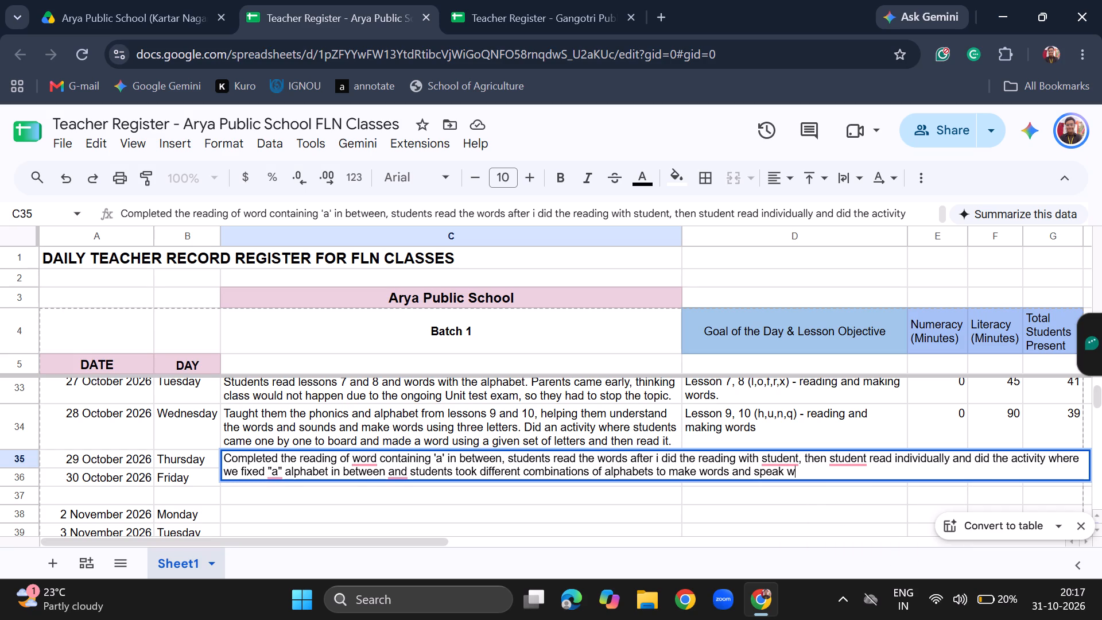
{"action": "type", "text": "hat it sounds like an dwas corrected upon mistak"}
{"action": "key", "text": "BackSpace"}
{"action": "key", "text": "BackSpace"}
{"action": "key", "text": "BackSpace"}
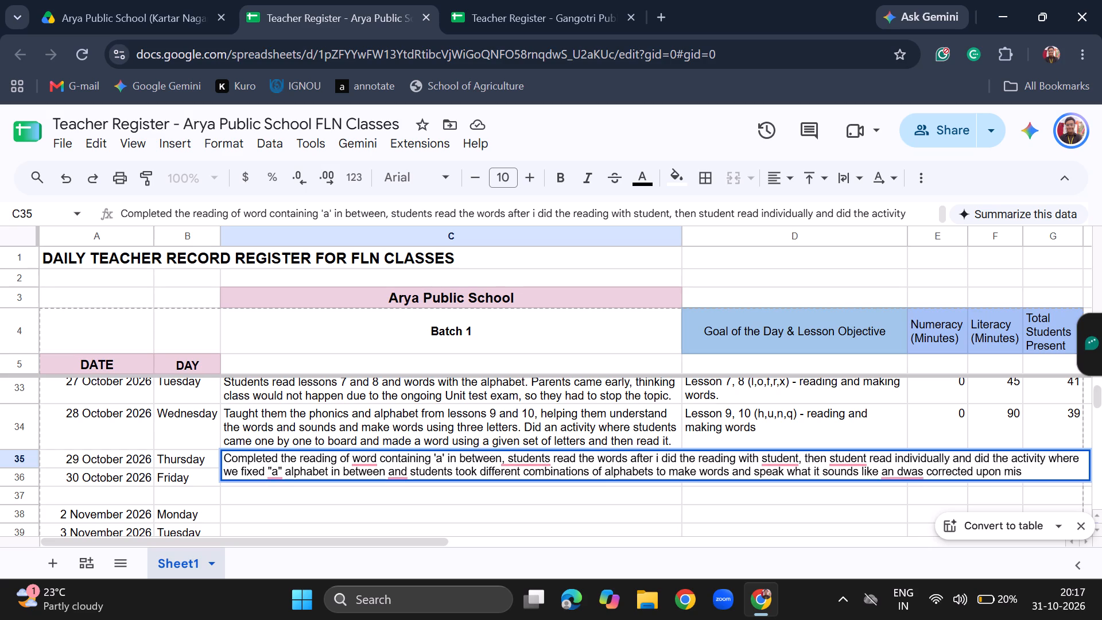
{"action": "type", "text": "take."}
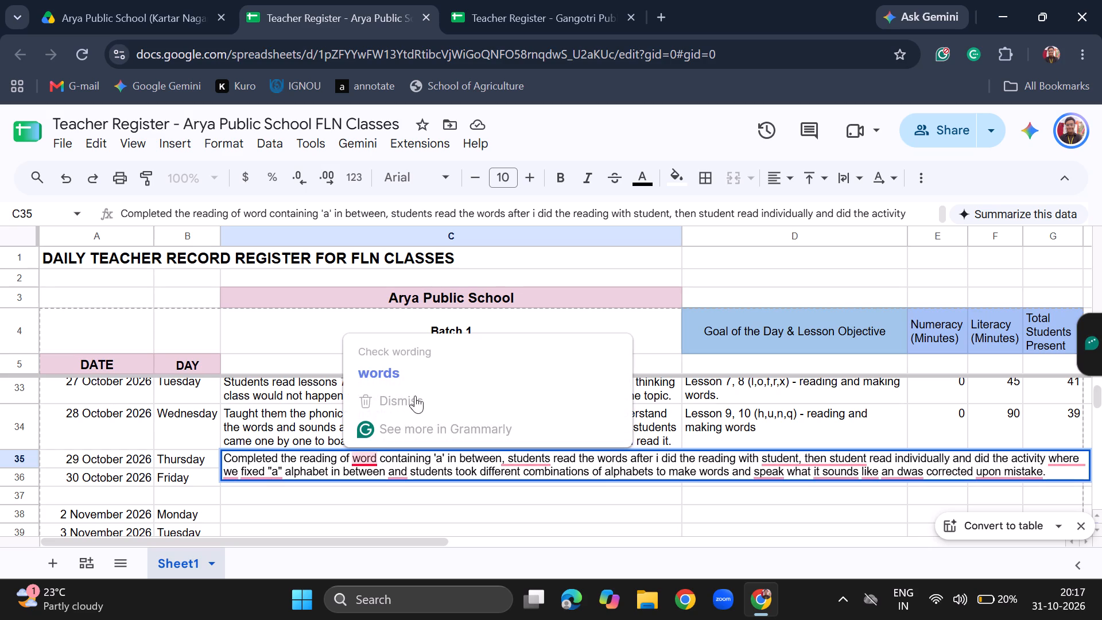
Accept the Grammarly corrections "words", ". Students" and "the students. Then students" in the 29 October Batch 1 description.
{"action": "left_click", "coordinate": [446, 369]}
{"action": "type", "text": "words"}
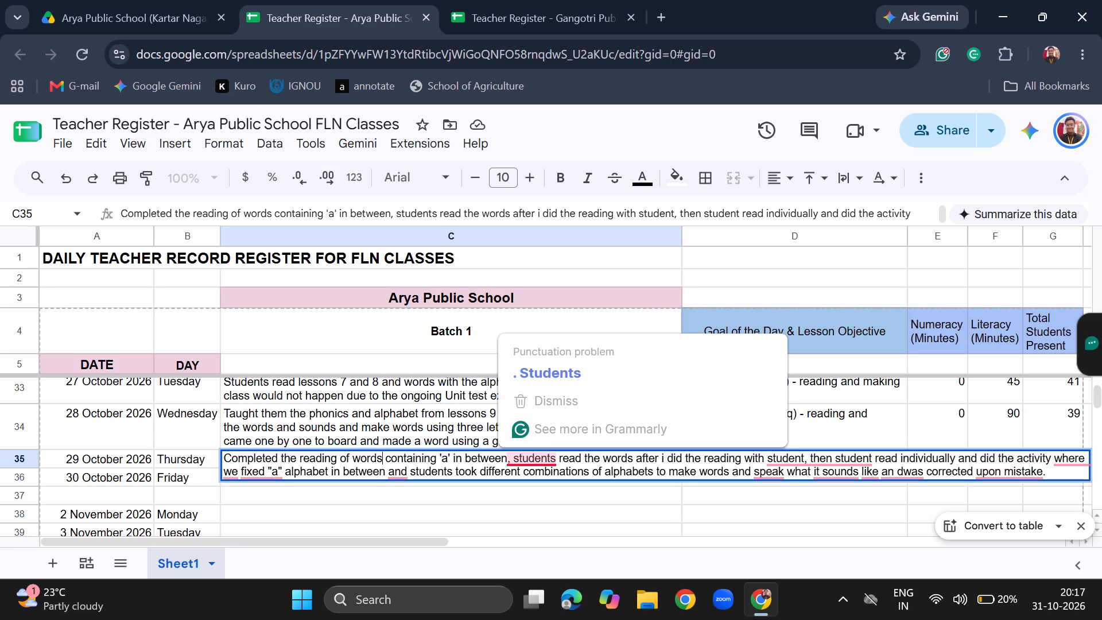
{"action": "left_click", "coordinate": [611, 373]}
{"action": "type", "text": ". Students"}
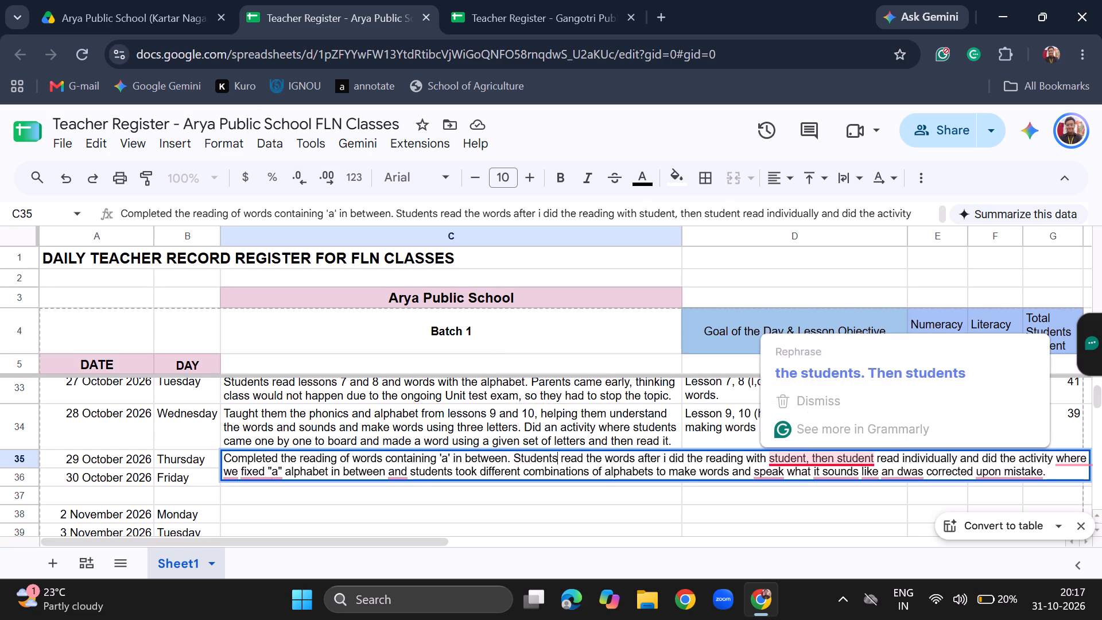
{"action": "left_click", "coordinate": [856, 359]}
{"action": "type", "text": "the students. Then students"}
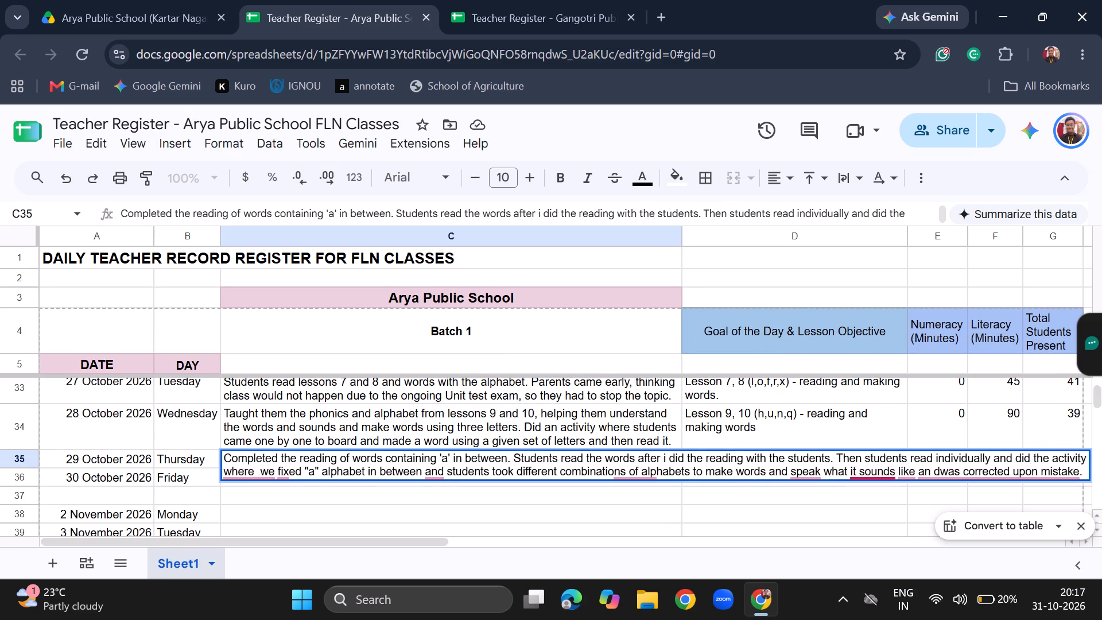
{"action": "left_click", "coordinate": [712, 387]}
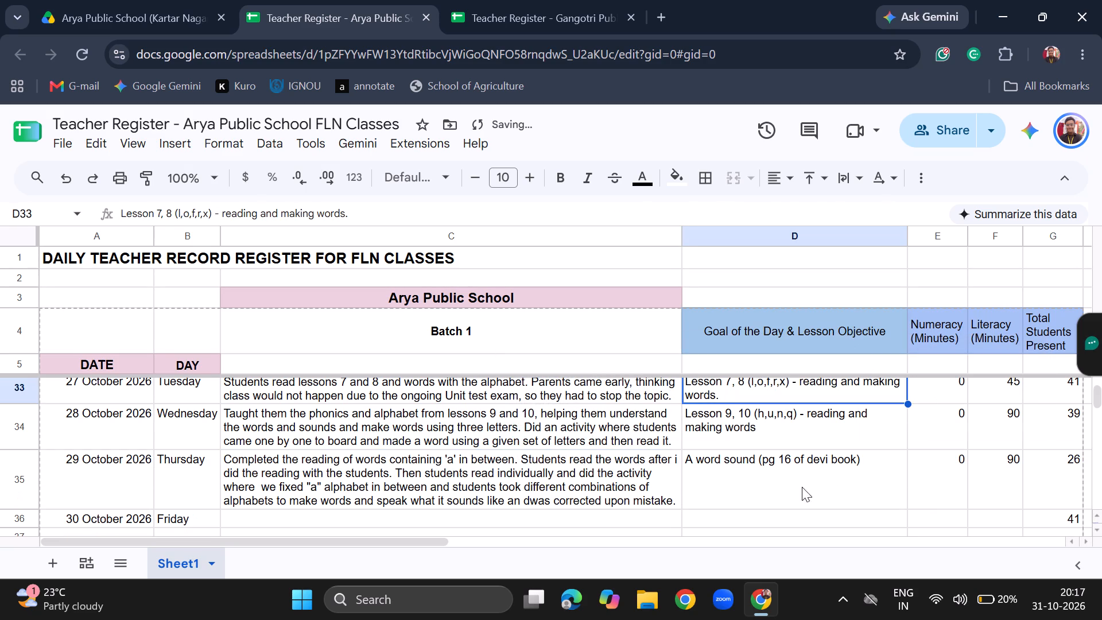
Append "Also did a 10 word dictation of similar "a" words." to the end of the 29 October description.
{"action": "left_click", "coordinate": [572, 490]}
{"action": "double_click", "coordinate": [572, 490]}
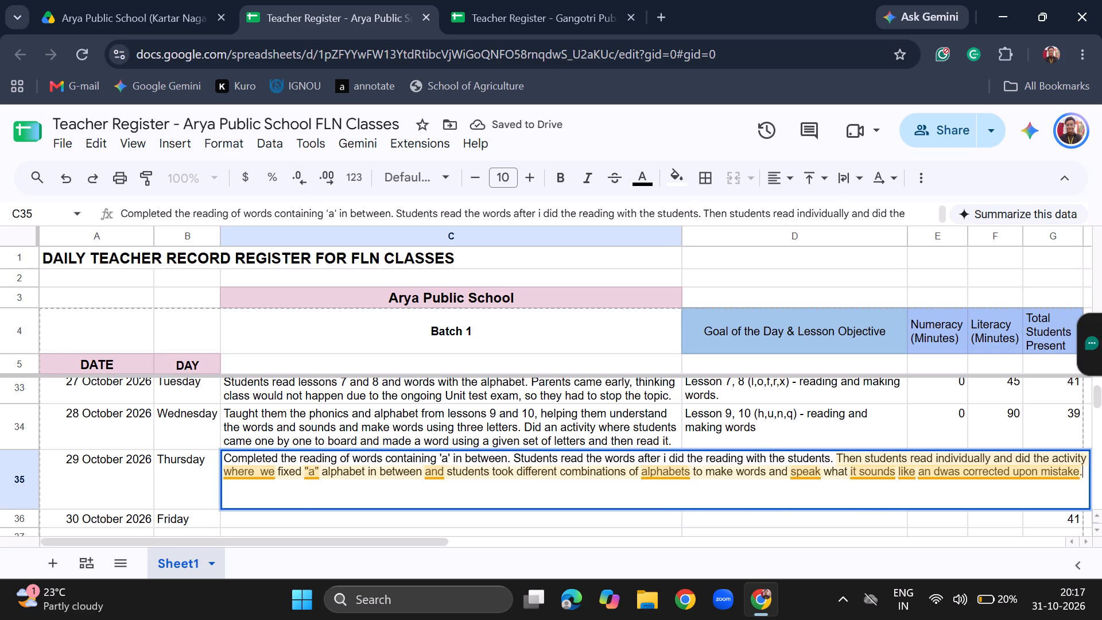
{"action": "left_click", "coordinate": [829, 505]}
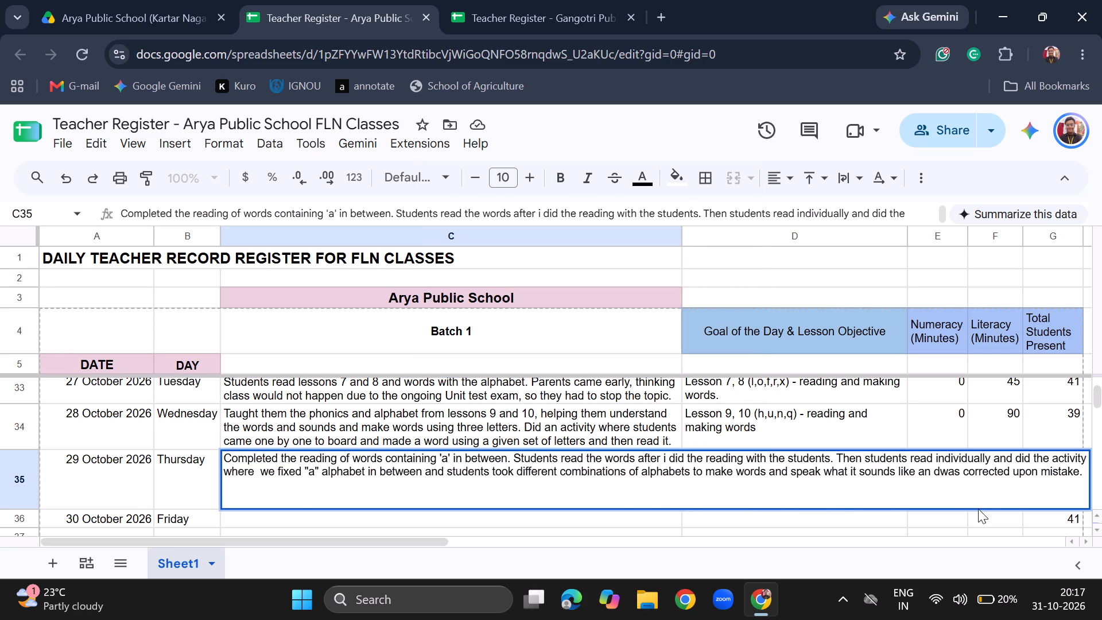
{"action": "double_click", "coordinate": [1081, 476]}
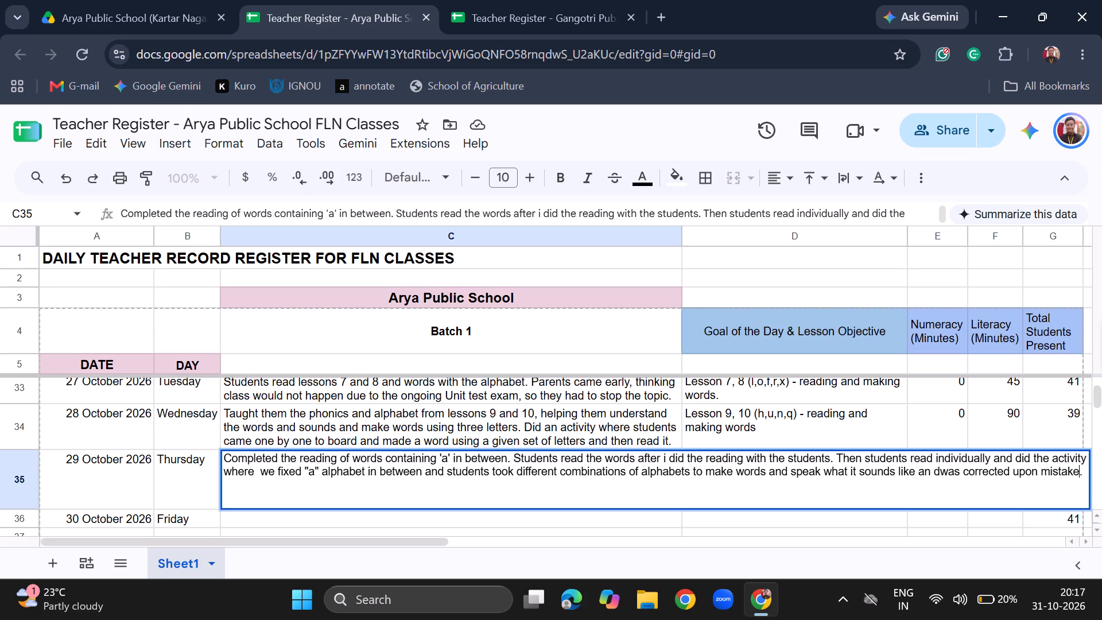
{"action": "left_click", "coordinate": [1081, 476]}
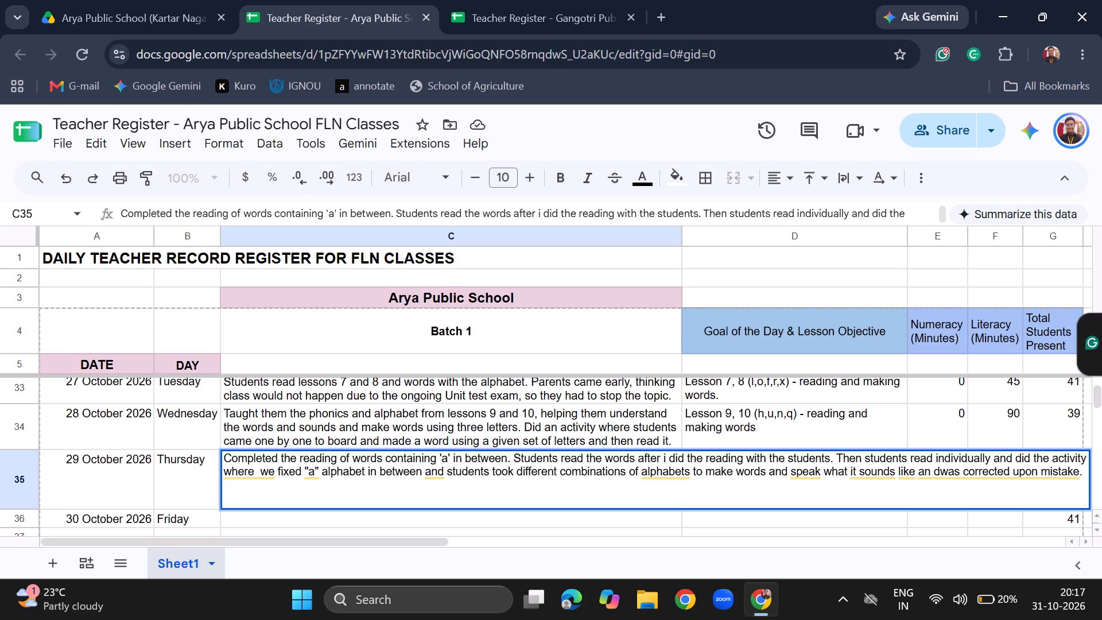
{"action": "key", "text": "Right"}
{"action": "key", "text": "space"}
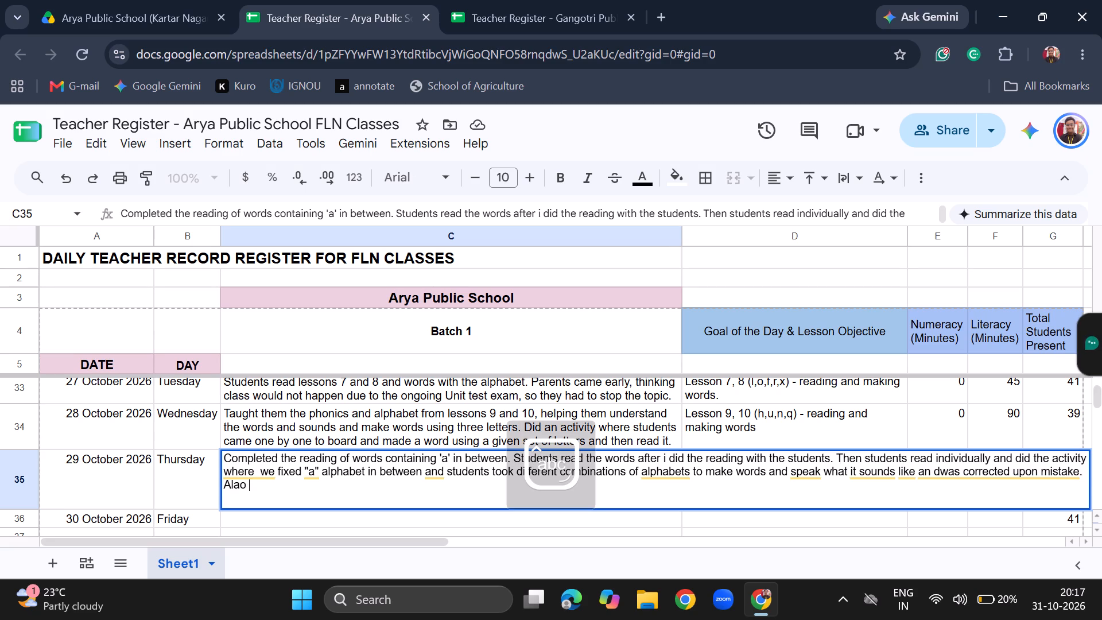
{"action": "key", "text": "BackSpace"}
{"action": "key", "text": "BackSpace"}
{"action": "key", "text": "BackSpace"}
{"action": "key", "text": "BackSpace"}
{"action": "key", "text": "BackSpace"}
{"action": "key", "text": "BackSpace"}
{"action": "key", "text": "BackSpace"}
{"action": "type", "text": "so did a 10 word"}
{"action": "key", "text": "space"}
{"action": "type", "text": "dictation of similar"}
{"action": "key", "text": "space"}
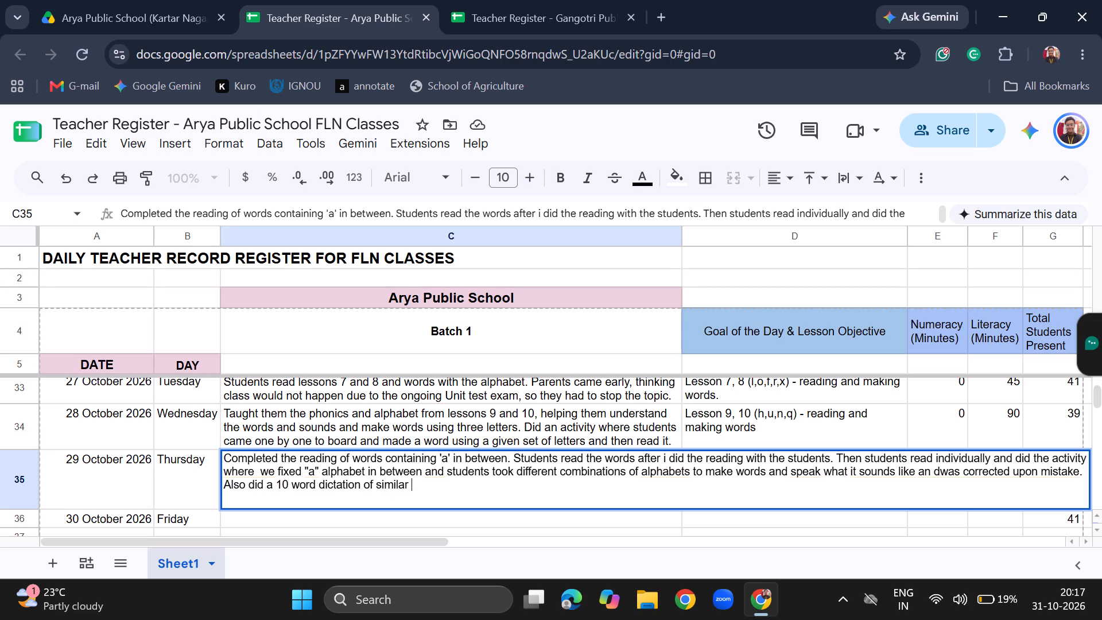
{"action": "type", "text": "\"a\""}
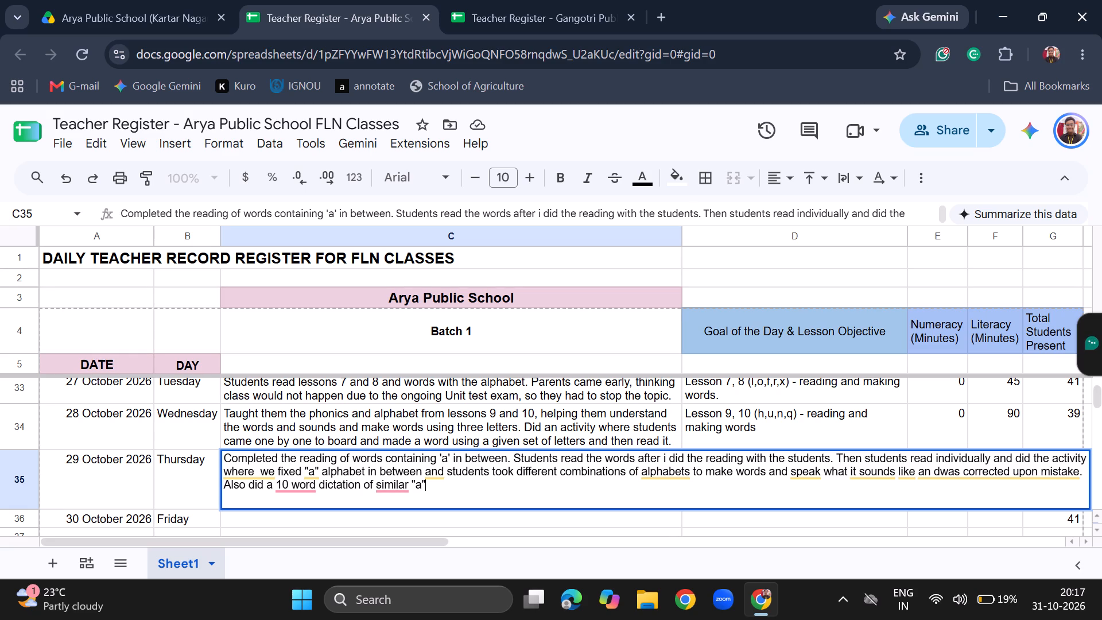
{"action": "key", "text": "space"}
{"action": "type", "text": "words."}
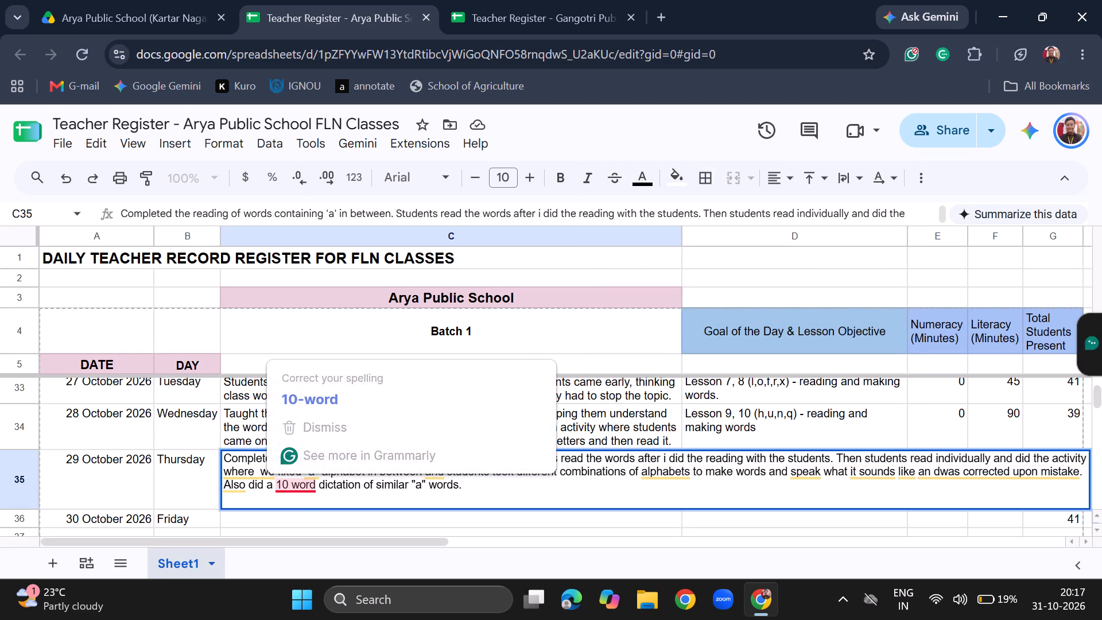
Accept the Grammarly spelling correction "10-word" in the dictation sentence and commit the 29 October description.
{"action": "left_click", "coordinate": [382, 383]}
{"action": "type", "text": "10-word"}
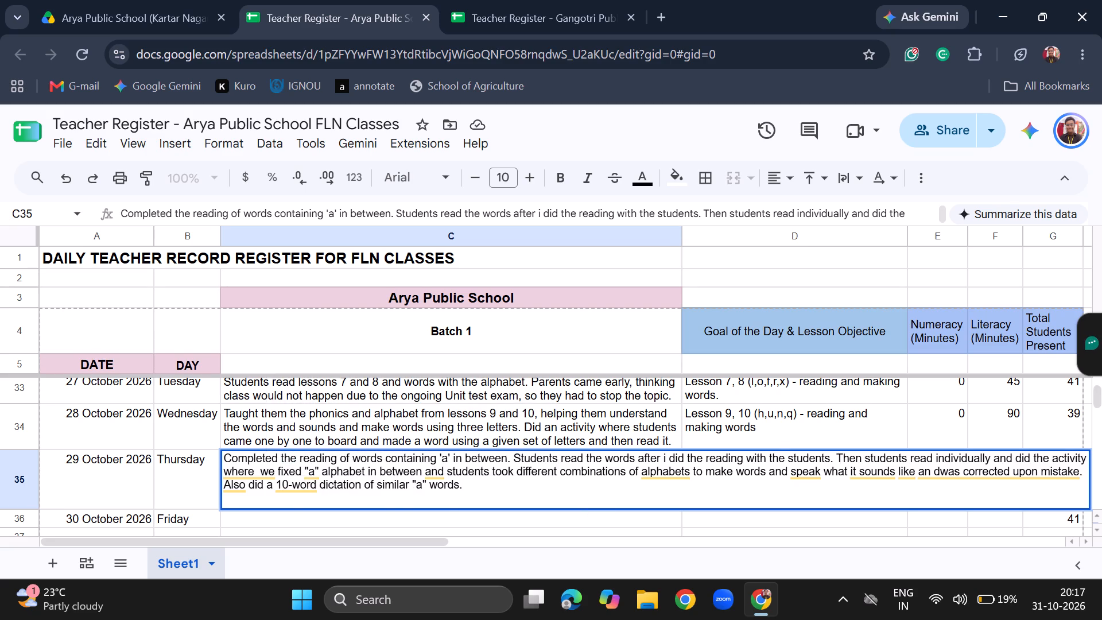
{"action": "key", "text": "Return"}
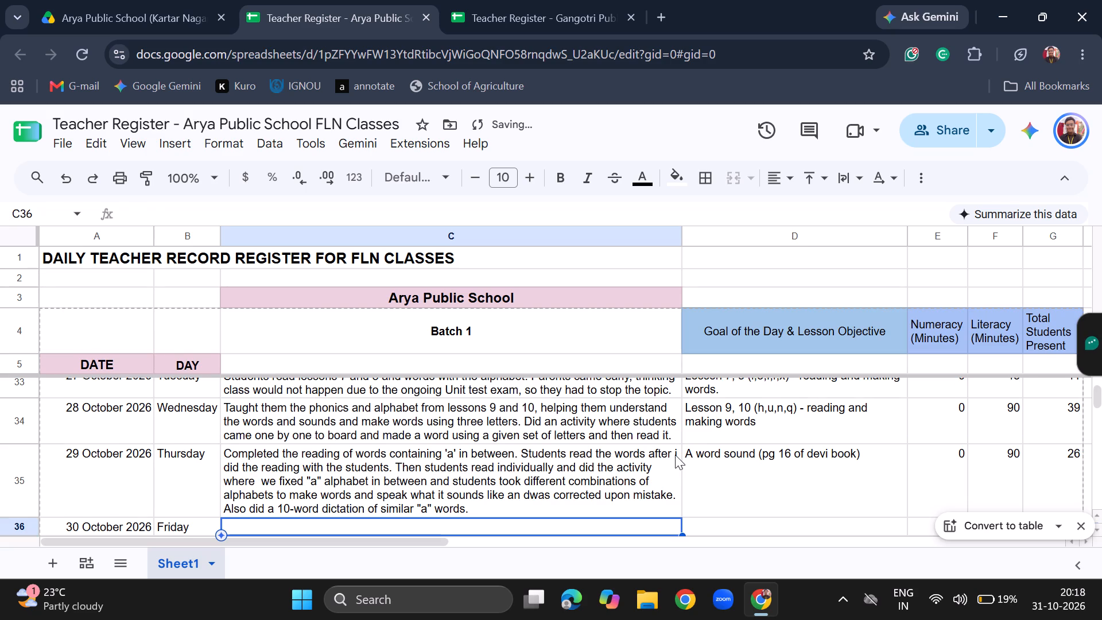
Replace the leading A in the 29 October goal with "a" in lowercase and double quotes, keeping "word sound (pg 16 of devi book)".
{"action": "scroll", "coordinate": [675, 455], "scroll_direction": "down", "scroll_amount": 1}
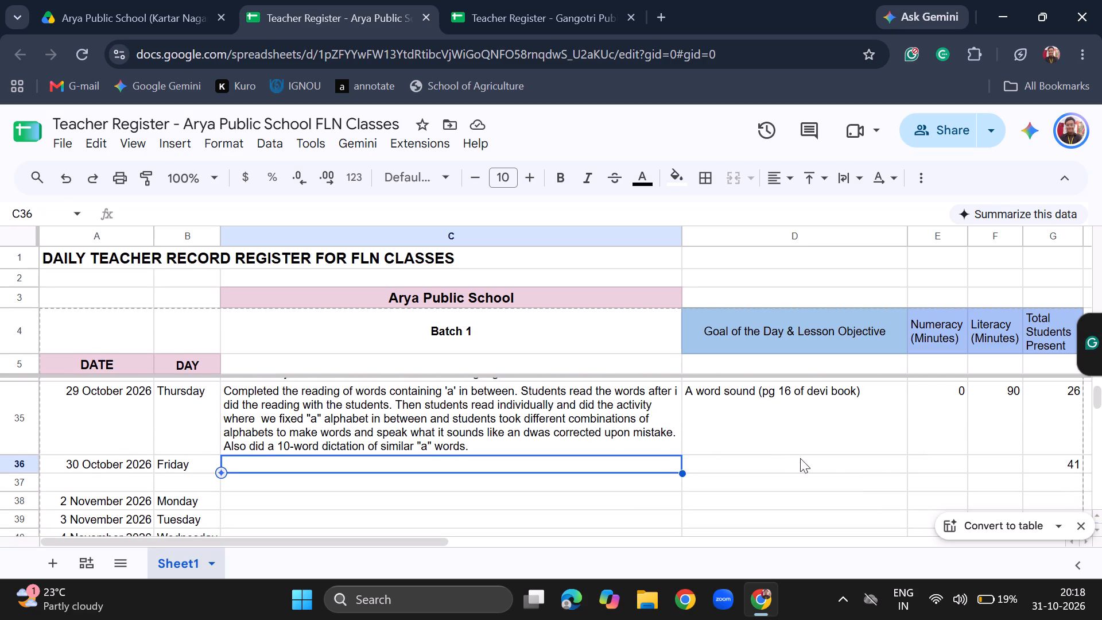
{"action": "left_click", "coordinate": [794, 459]}
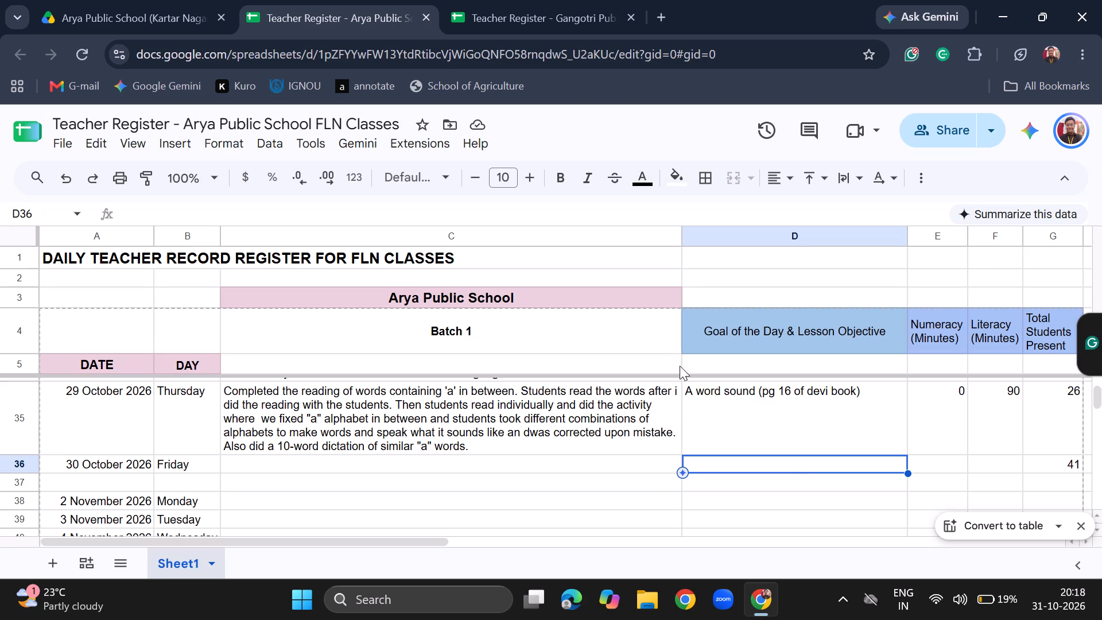
{"action": "double_click", "coordinate": [693, 388]}
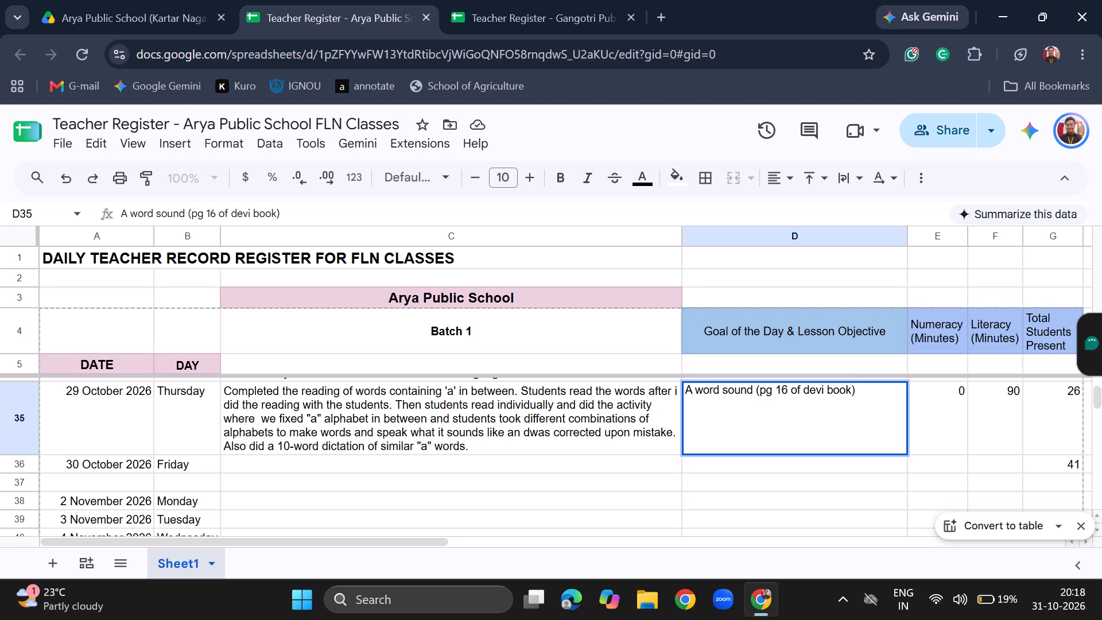
{"action": "key", "text": "BackSpace"}
{"action": "key", "text": "BackSpace"}
{"action": "key", "text": "BackSpace"}
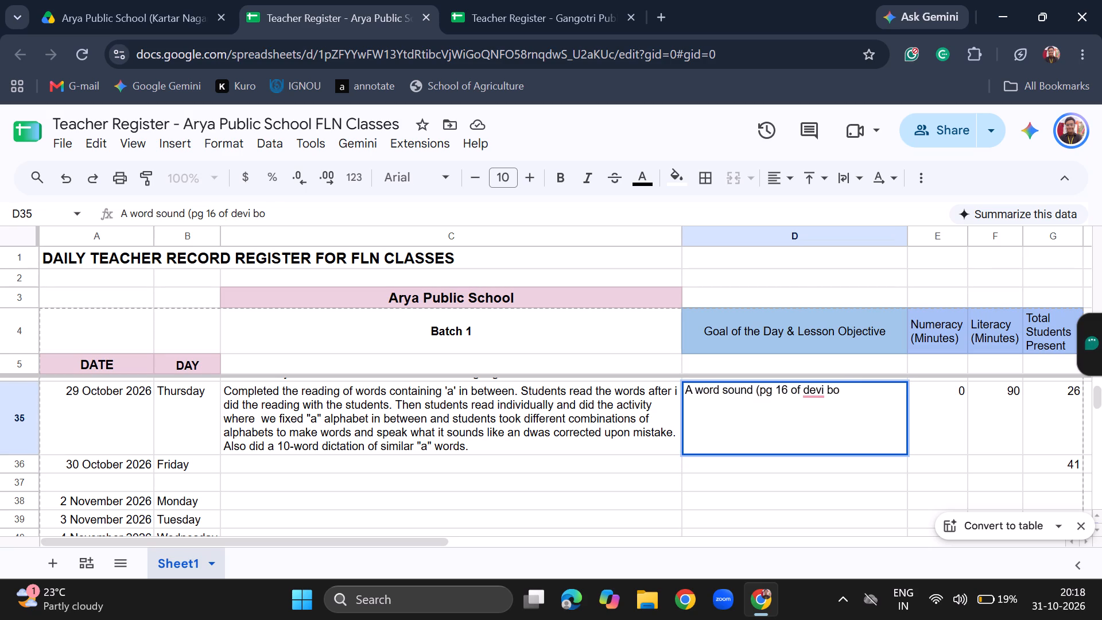
{"action": "type", "text": "ok)"}
{"action": "key", "text": "Left"}
{"action": "key", "text": "Left"}
{"action": "key", "text": "Left"}
{"action": "key", "text": "Left"}
{"action": "key", "text": "Left"}
{"action": "key", "text": "Left"}
{"action": "key", "text": "Left"}
{"action": "key", "text": "Left"}
{"action": "key", "text": "Left"}
{"action": "key", "text": "Left"}
{"action": "key", "text": "Left"}
{"action": "key", "text": "Left"}
{"action": "key", "text": "Left"}
{"action": "key", "text": "Left"}
{"action": "key", "text": "Left"}
{"action": "key", "text": "Left"}
{"action": "key", "text": "Left"}
{"action": "key", "text": "Left"}
{"action": "key", "text": "Left"}
{"action": "key", "text": "Left"}
{"action": "key", "text": "Right"}
{"action": "key", "text": "BackSpace"}
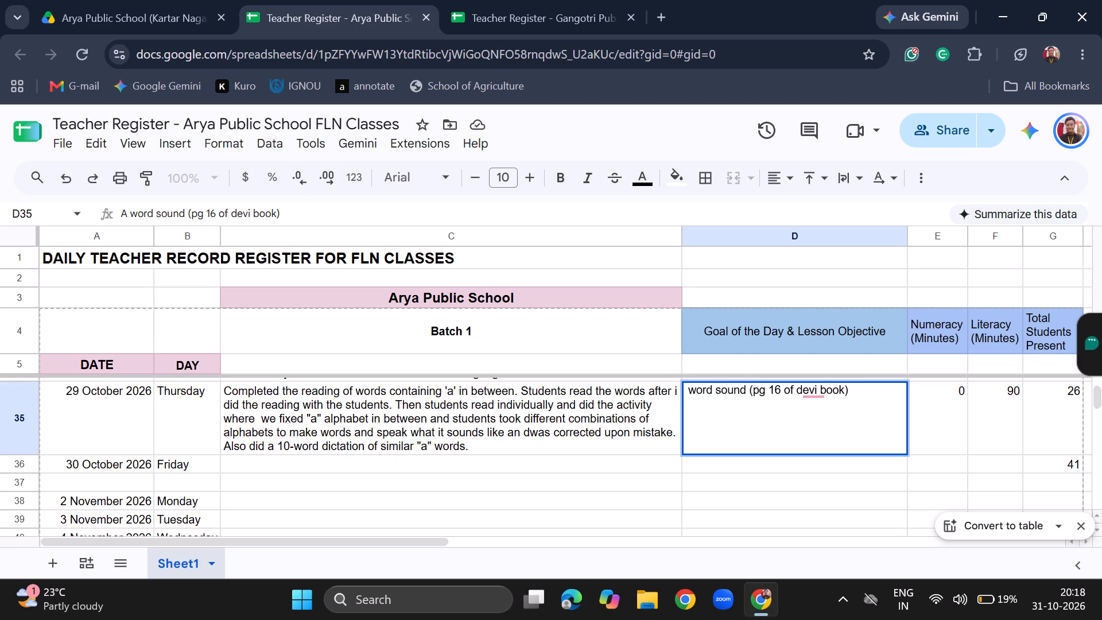
{"action": "type", "text": "\"a\""}
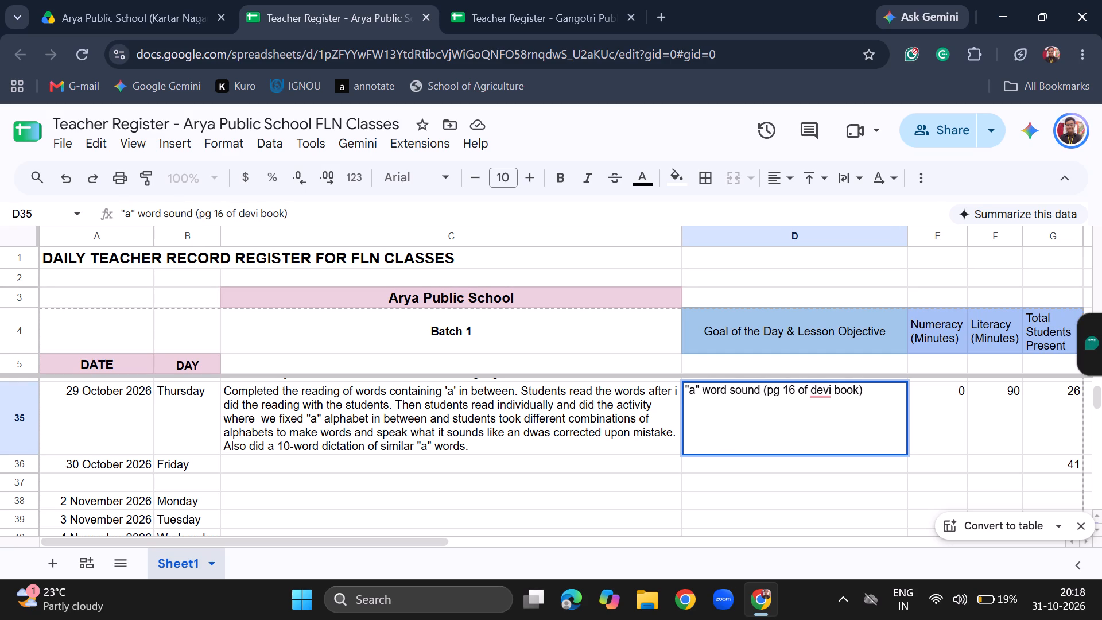
{"action": "key", "text": "Down"}
{"action": "key", "text": "Return"}
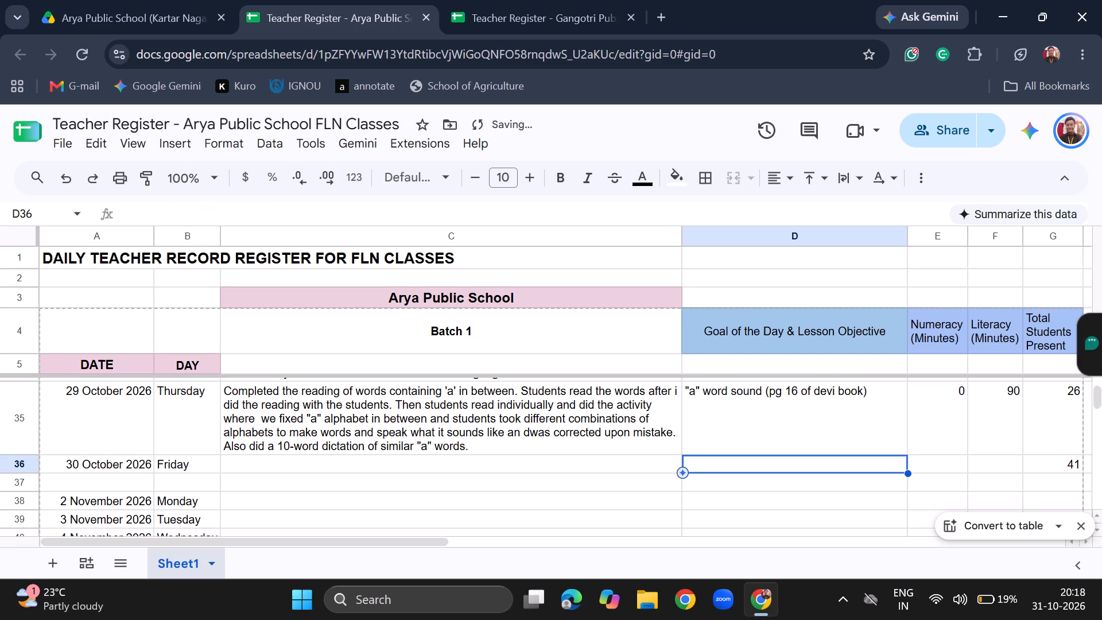
Enter "e" word sound (ph 17 of devi book), with the e in quotes, as the 30 October goal.
{"action": "type", "text": "\"e\""}
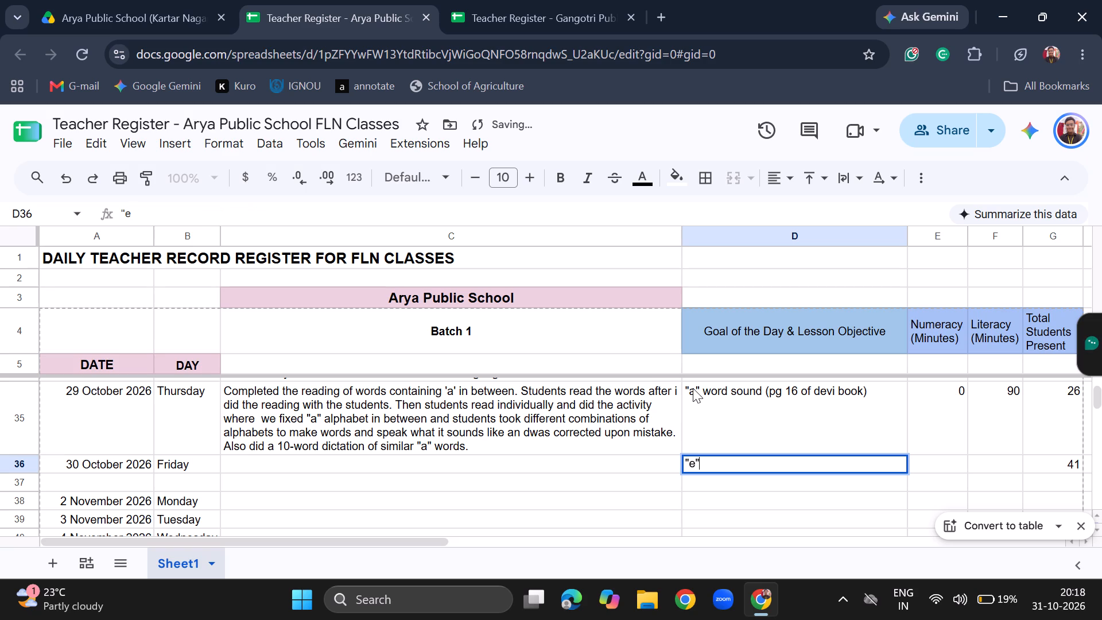
{"action": "key", "text": "space"}
{"action": "type", "text": "word sound"}
{"action": "key", "text": "space"}
{"action": "type", "text": "(ph 17 of devi book)"}
{"action": "key", "text": "Right"}
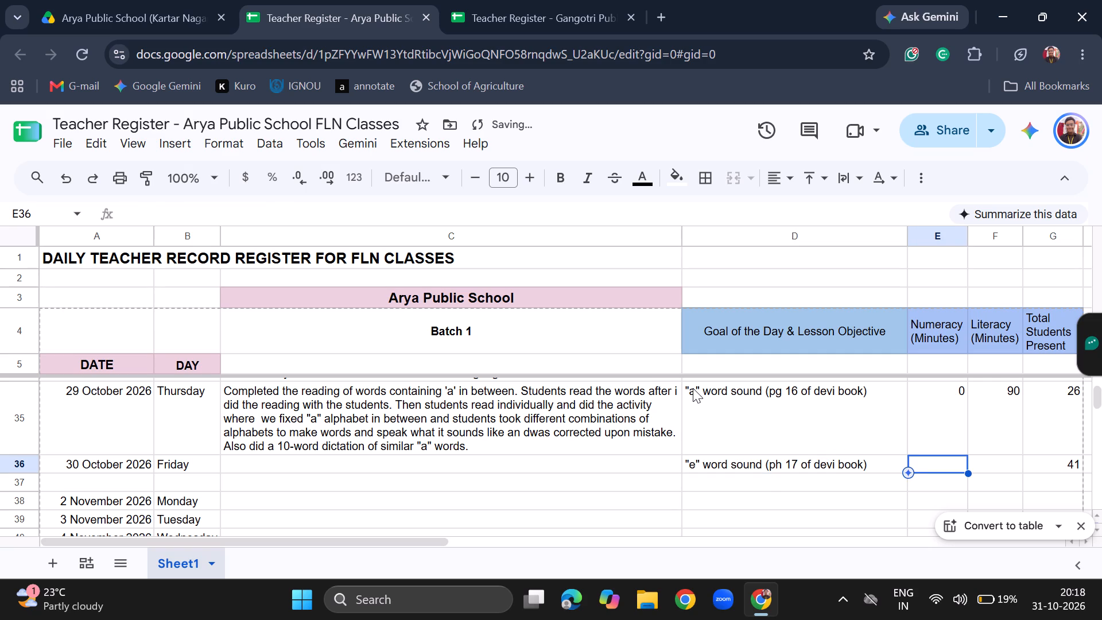
Record 0 numeracy minutes and 90 literacy minutes for 30 October.
{"action": "key", "text": "0"}
{"action": "key", "text": "Right"}
{"action": "type", "text": "90"}
{"action": "key", "text": "Right"}
Write the 30 October description: Completed the reading of "e" and "i" words from page 17 of devi book.
{"action": "key", "text": "Left"}
{"action": "key", "text": "Left"}
{"action": "key", "text": "Left"}
{"action": "key", "text": "Left"}
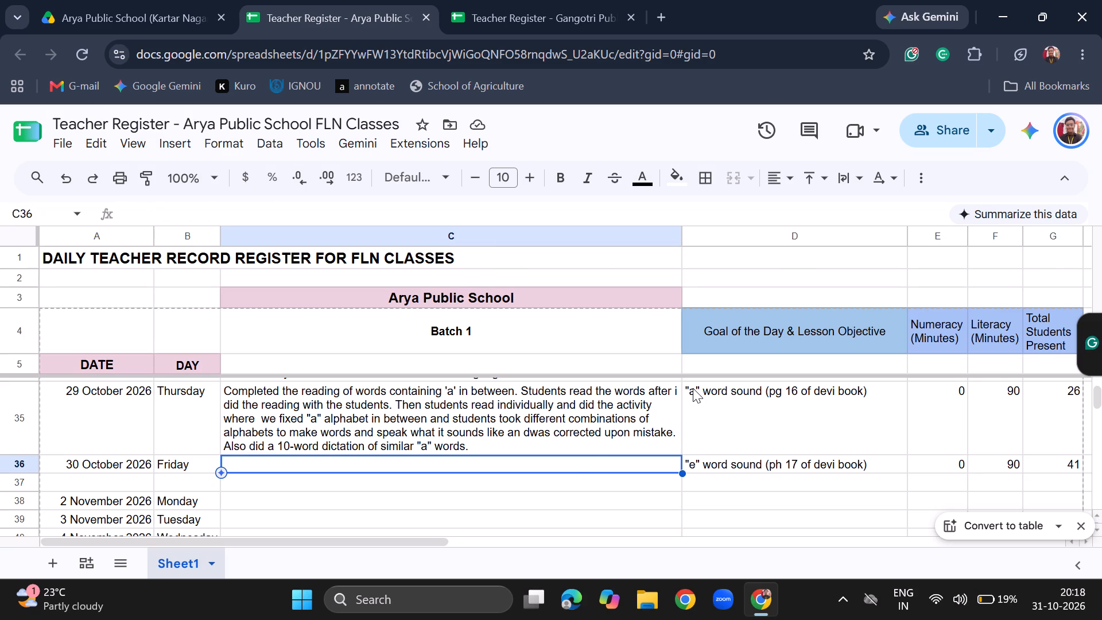
{"action": "type", "text": "ompleted the reading"}
{"action": "key", "text": "space"}
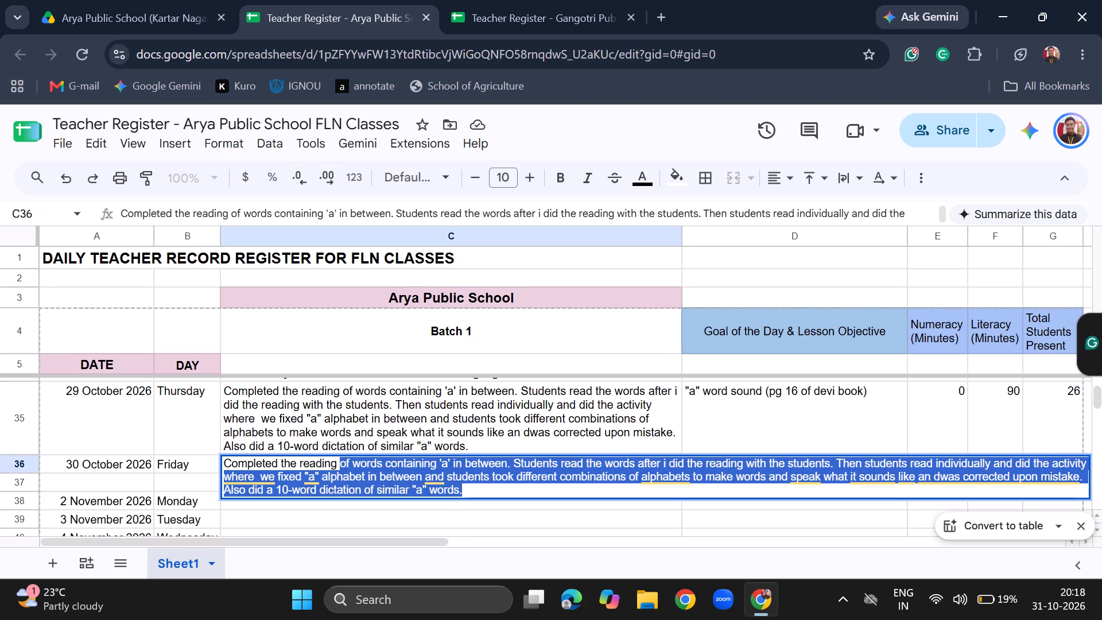
{"action": "type", "text": "of \""}
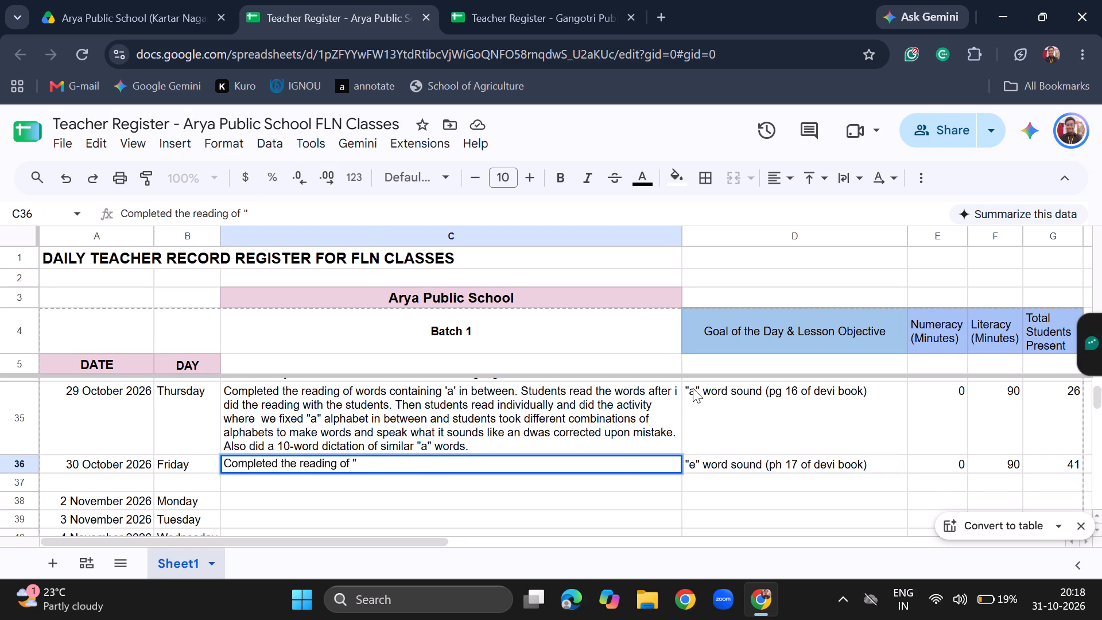
{"action": "type", "text": "e\""}
{"action": "key", "text": "space"}
{"action": "type", "text": "and \"i:"}
{"action": "key", "text": "space"}
{"action": "key", "text": "BackSpace"}
{"action": "key", "text": "BackSpace"}
{"action": "type", "text": "\" words from page 17 of devi n"}
{"action": "key", "text": "BackSpace"}
{"action": "type", "text": "book"}
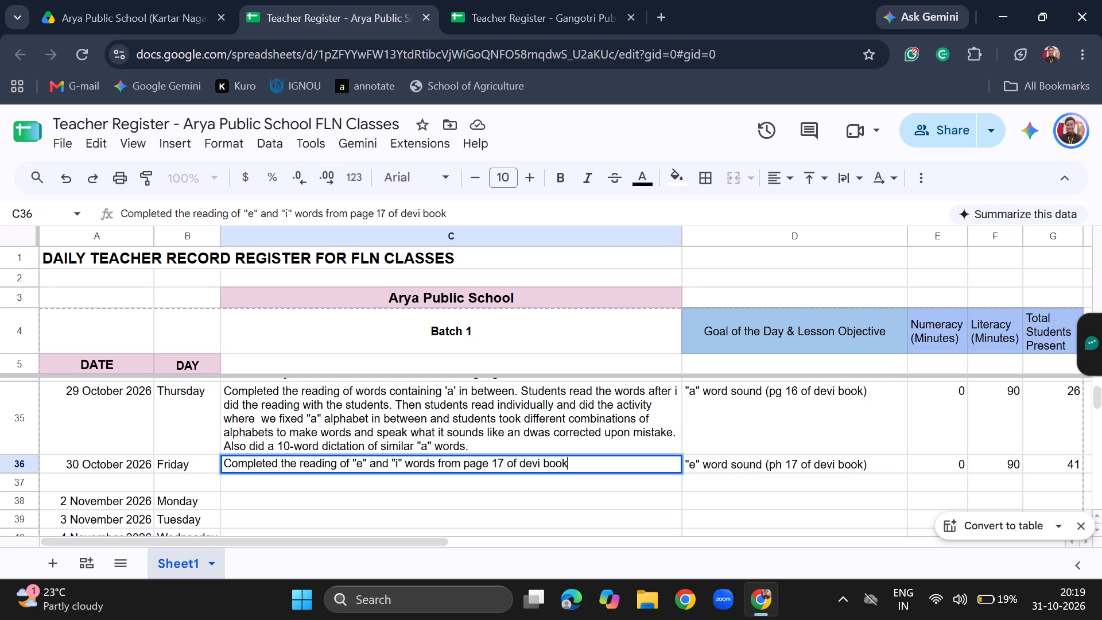
Insert & "i" after "e" in the 30 October goal.
{"action": "double_click", "coordinate": [699, 467]}
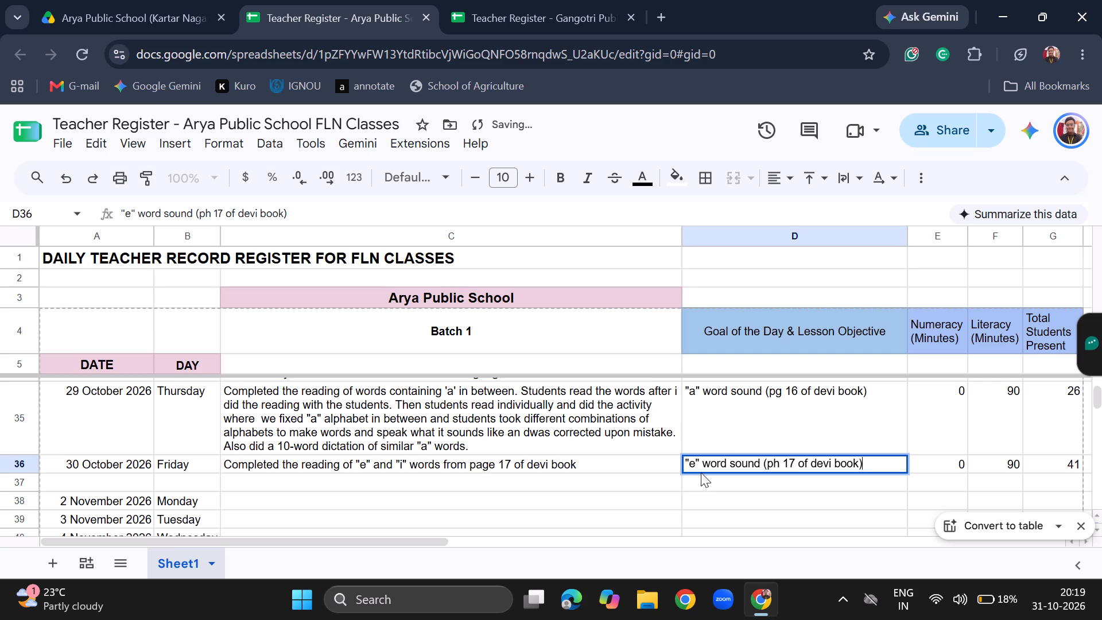
{"action": "left_click", "coordinate": [700, 464]}
{"action": "key", "text": "space"}
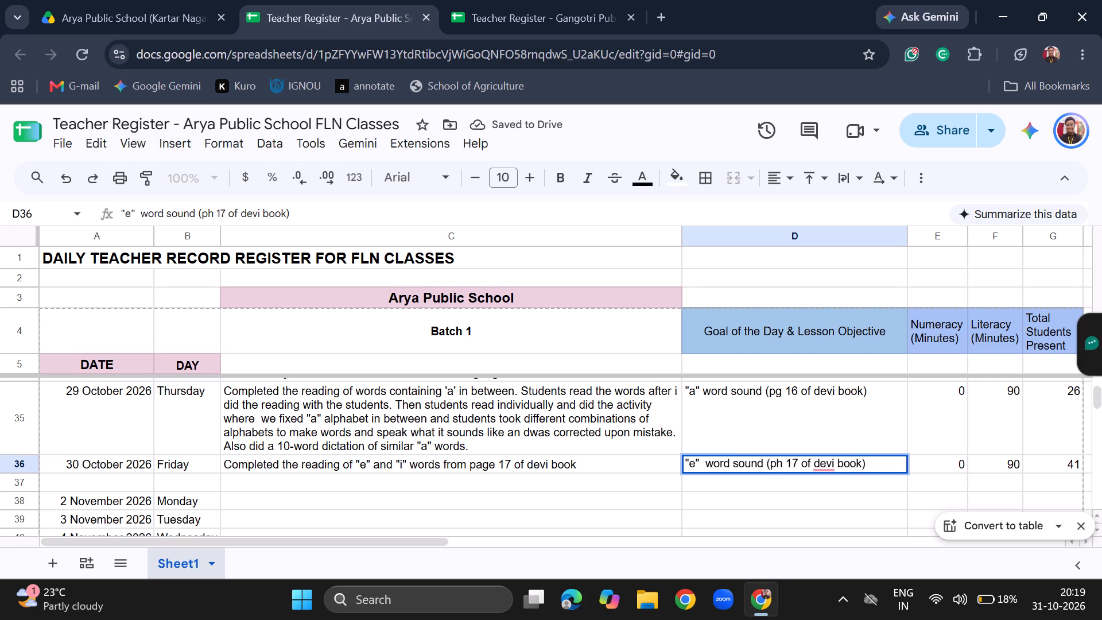
{"action": "key", "text": "shift+asterisk"}
{"action": "key", "text": "BackSpace"}
{"action": "key", "text": "shift+ampersand"}
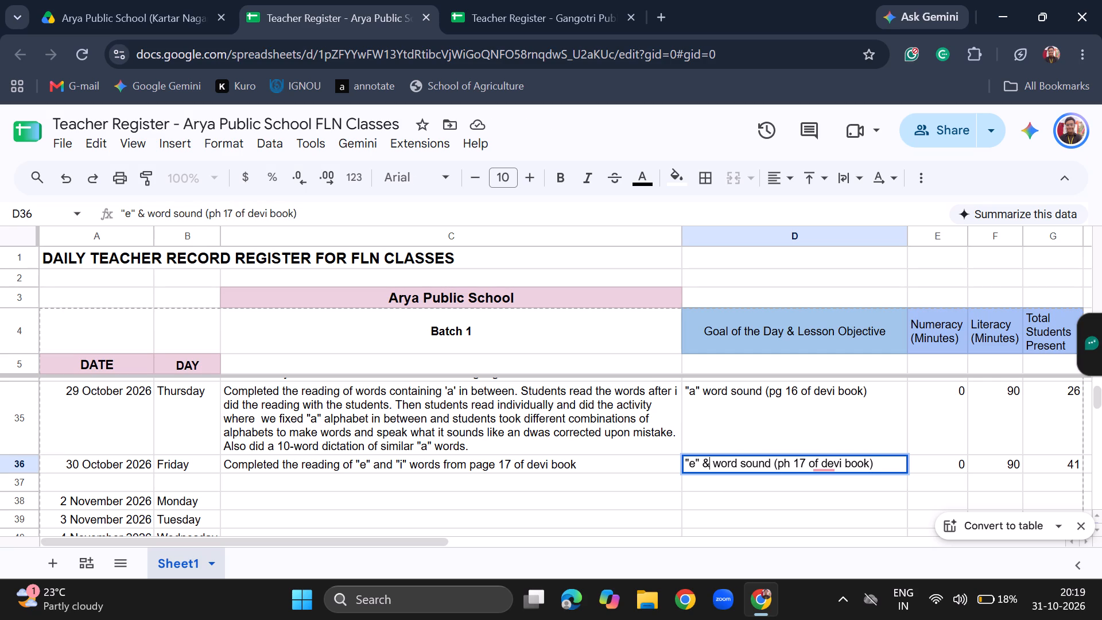
{"action": "key", "text": "space"}
{"action": "type", "text": "\"i\""}
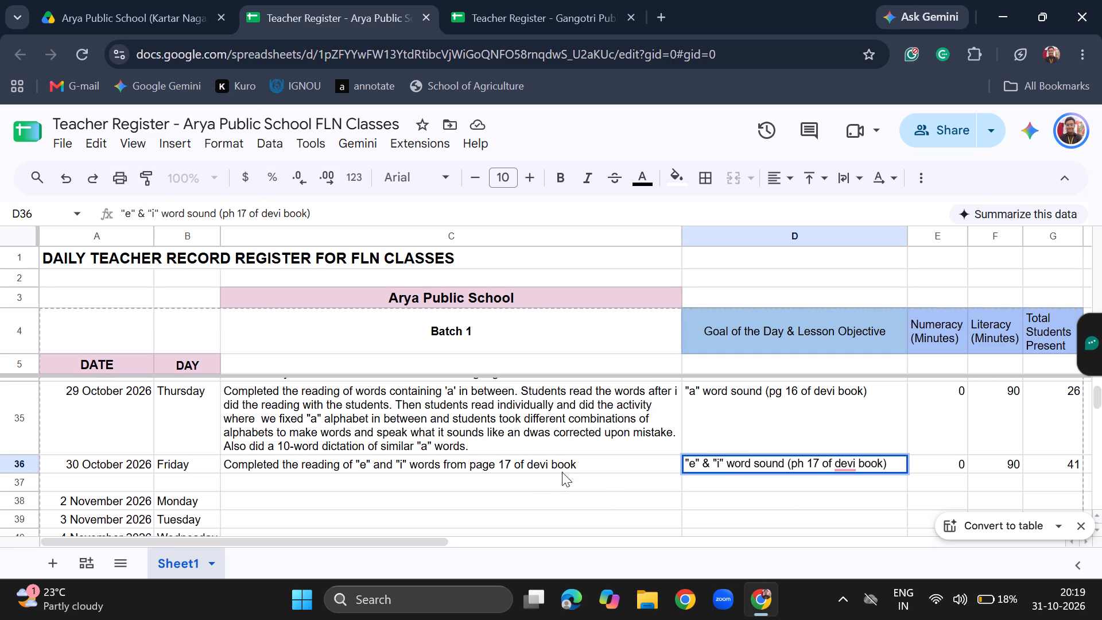
Append ", formed activity like yesterday where students made words like yesterday by fixing "e" & "i" in centre." to the 30 October description.
{"action": "left_click", "coordinate": [592, 462]}
{"action": "double_click", "coordinate": [592, 462]}
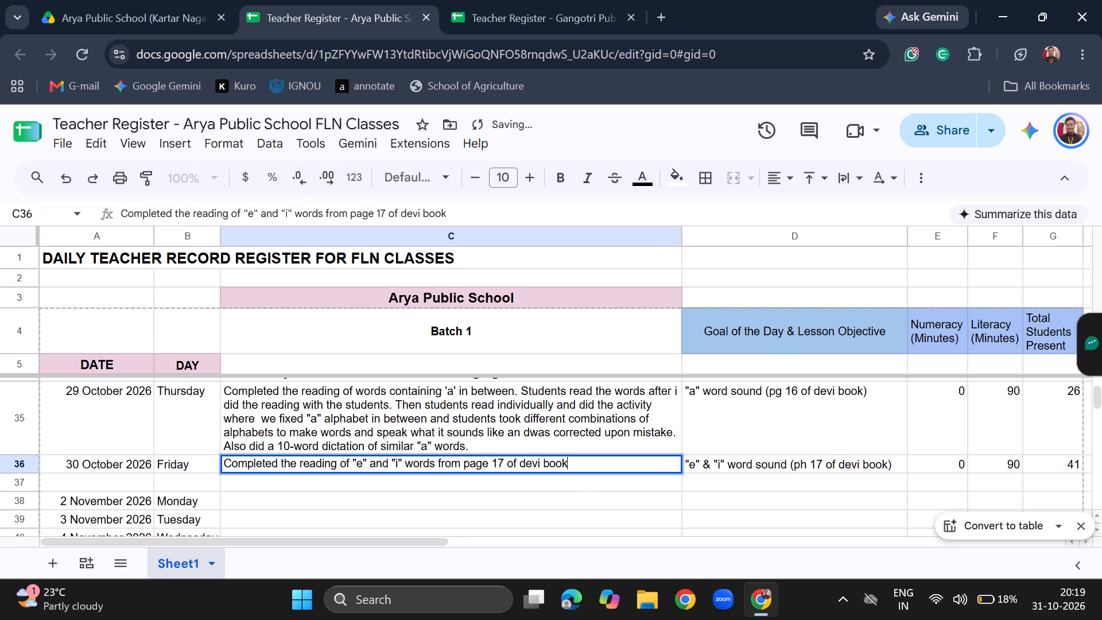
{"action": "type", "text": ","}
{"action": "key", "text": "space"}
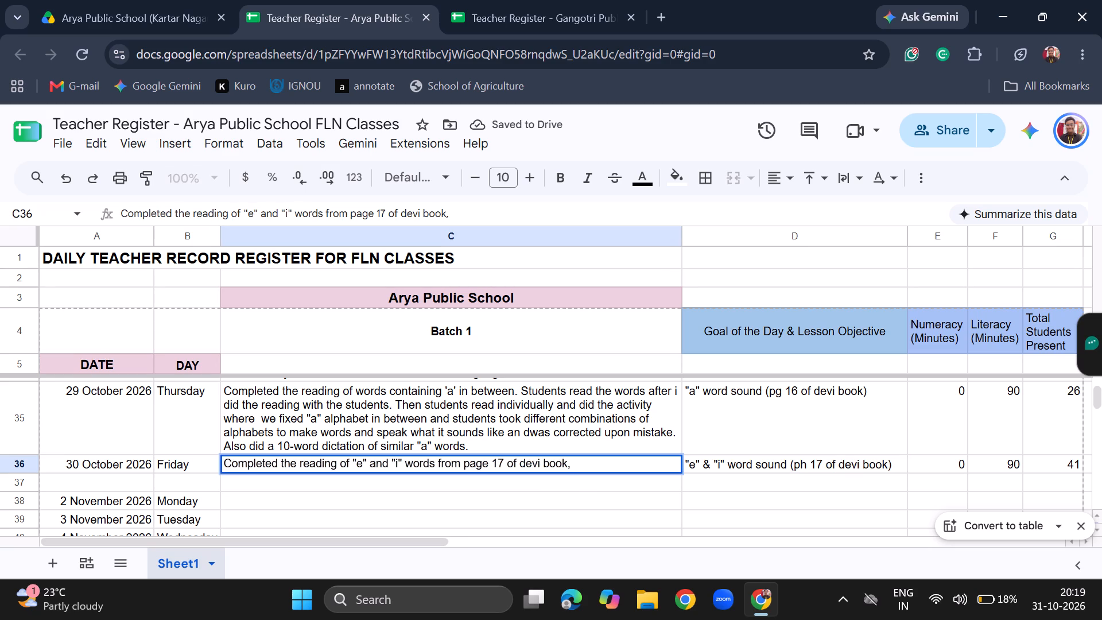
{"action": "type", "text": "formed activity like yesterday"}
{"action": "key", "text": "space"}
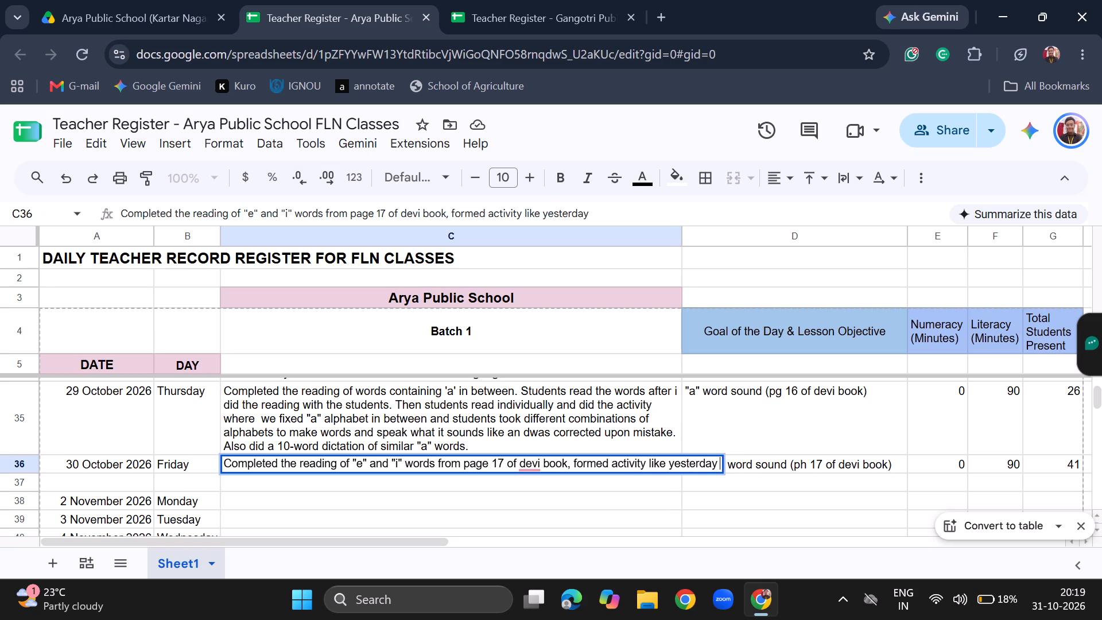
{"action": "type", "text": "where"}
{"action": "type", "text": "st"}
{"action": "key", "text": "BackSpace"}
{"action": "key", "text": "BackSpace"}
{"action": "key", "text": "space"}
{"action": "type", "text": "students made words like yesterd"}
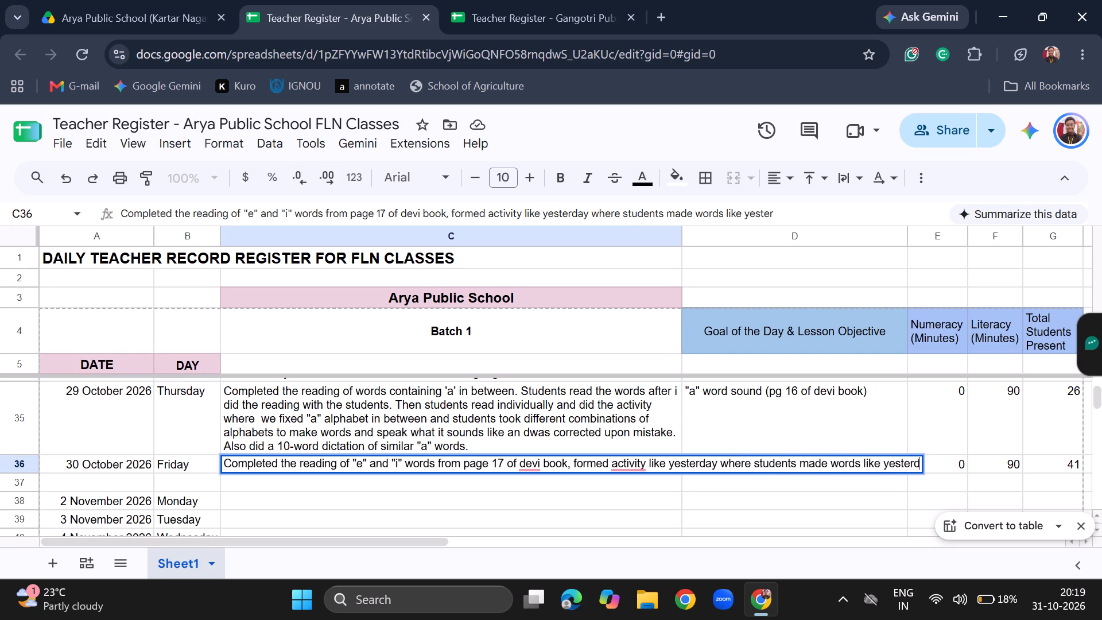
{"action": "type", "text": "ay by fixing"}
{"action": "key", "text": "space"}
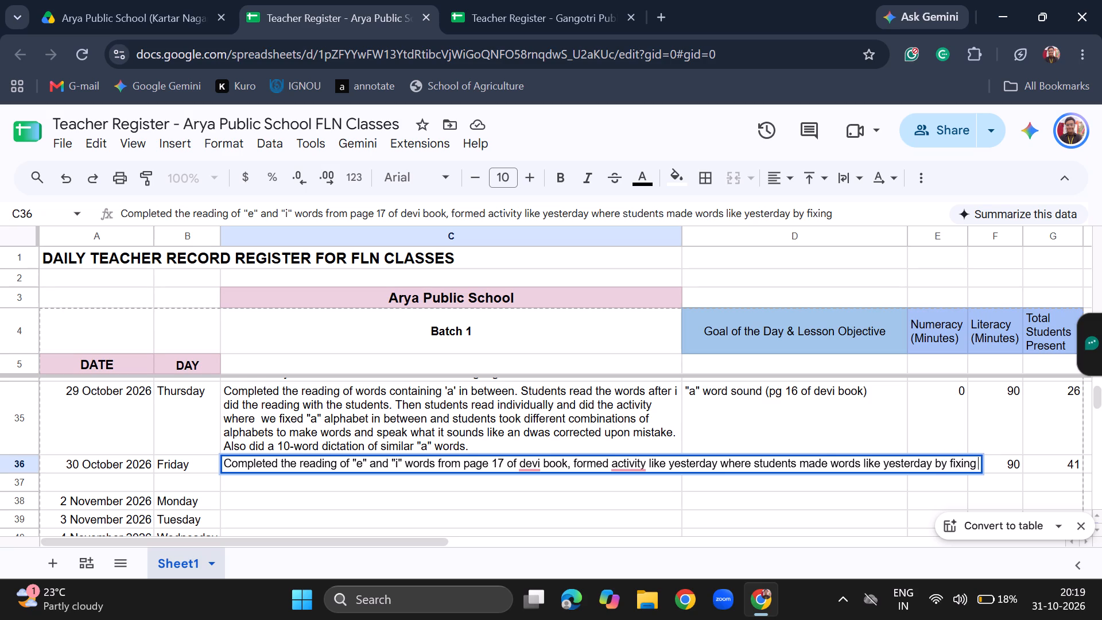
{"action": "type", "text": "\"e\""}
{"action": "key", "text": "space"}
{"action": "type", "text": "& \"i\" in cen"}
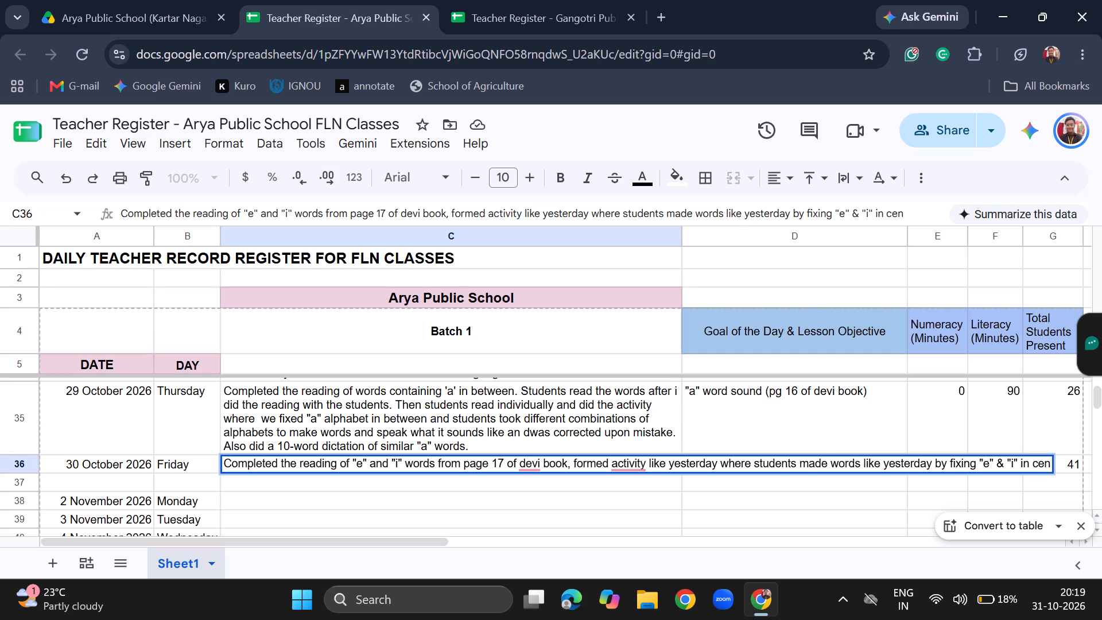
{"action": "type", "text": "tre"}
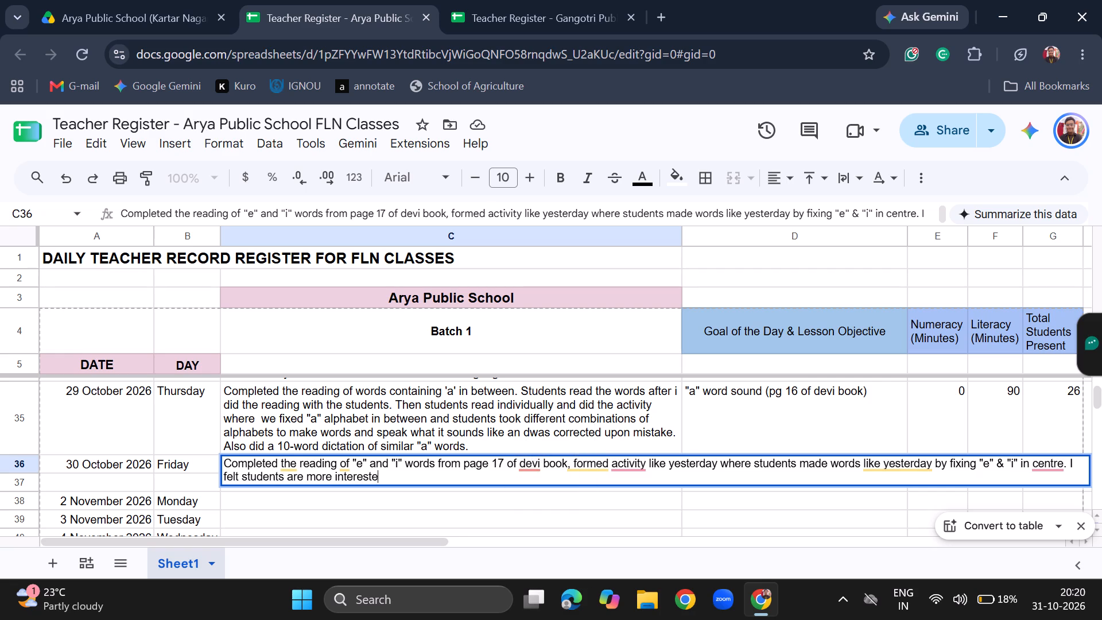
Add: I felt students are more interested in activities only, even affter class getting over, students were still making words and asking if they are correct.
{"action": "key", "text": "BackSpace"}
{"action": "type", "text": "tivities only, even afe"}
{"action": "key", "text": "BackSpace"}
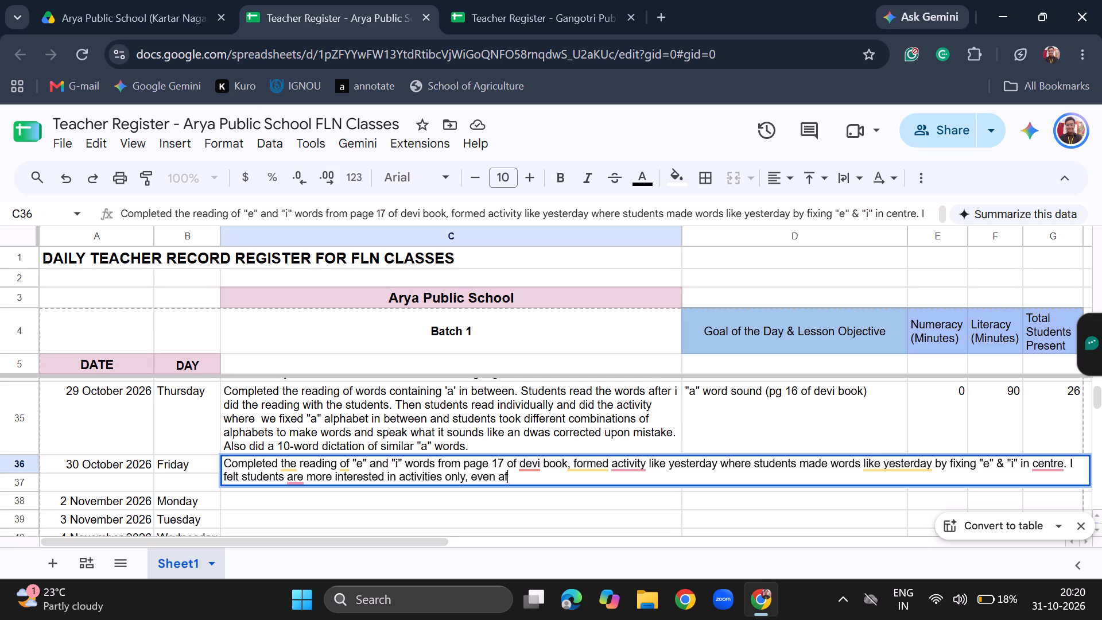
{"action": "type", "text": "fter class getting iver s"}
{"action": "key", "text": "BackSpace"}
{"action": "key", "text": "BackSpace"}
{"action": "key", "text": "BackSpace"}
{"action": "key", "text": "BackSpace"}
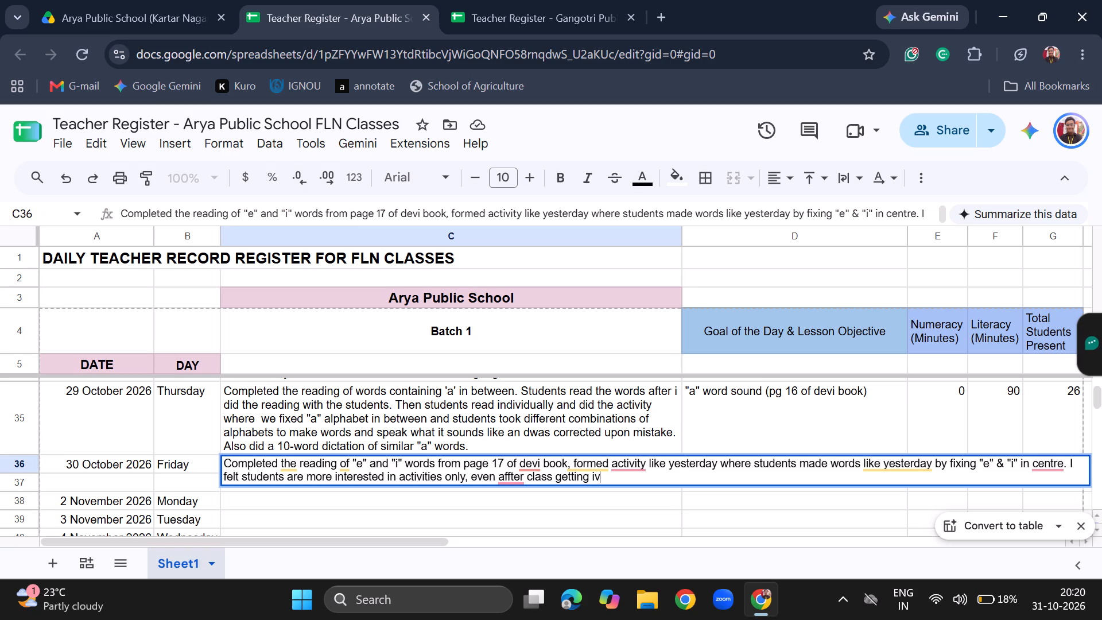
{"action": "key", "text": "BackSpace"}
{"action": "key", "text": "BackSpace"}
{"action": "key", "text": "space"}
{"action": "type", "text": "o"}
{"action": "key", "text": "BackSpace"}
{"action": "key", "text": "BackSpace"}
{"action": "type", "text": "over, students were still making words"}
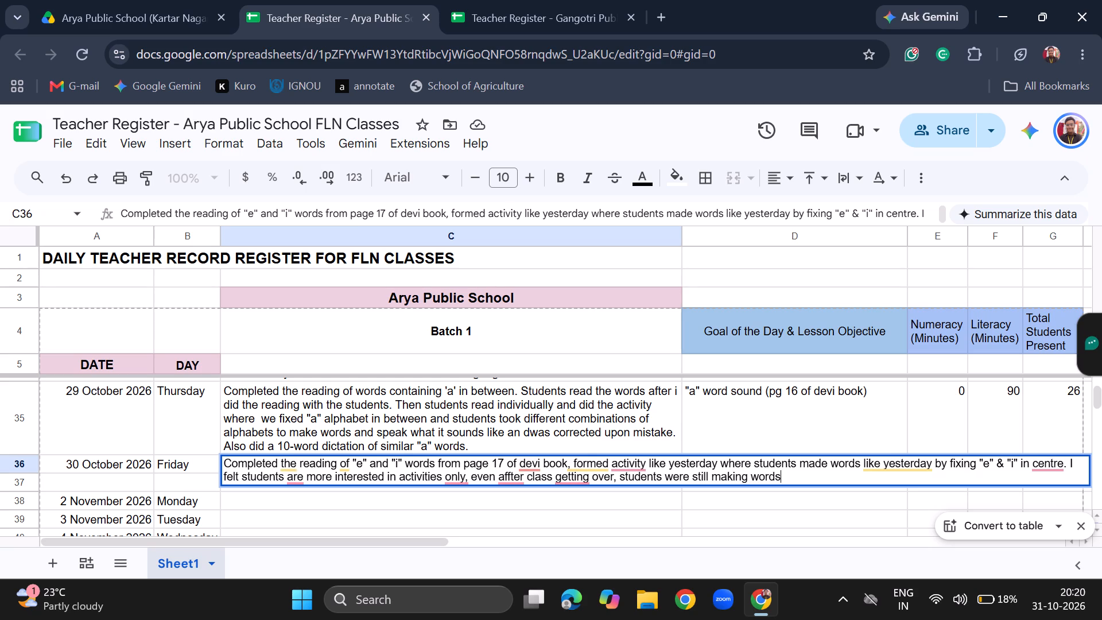
{"action": "key", "text": "space"}
{"action": "type", "text": "ad"}
{"action": "key", "text": "space"}
{"action": "key", "text": "BackSpace"}
{"action": "key", "text": "BackSpace"}
{"action": "type", "text": "nd asking if they are correct."}
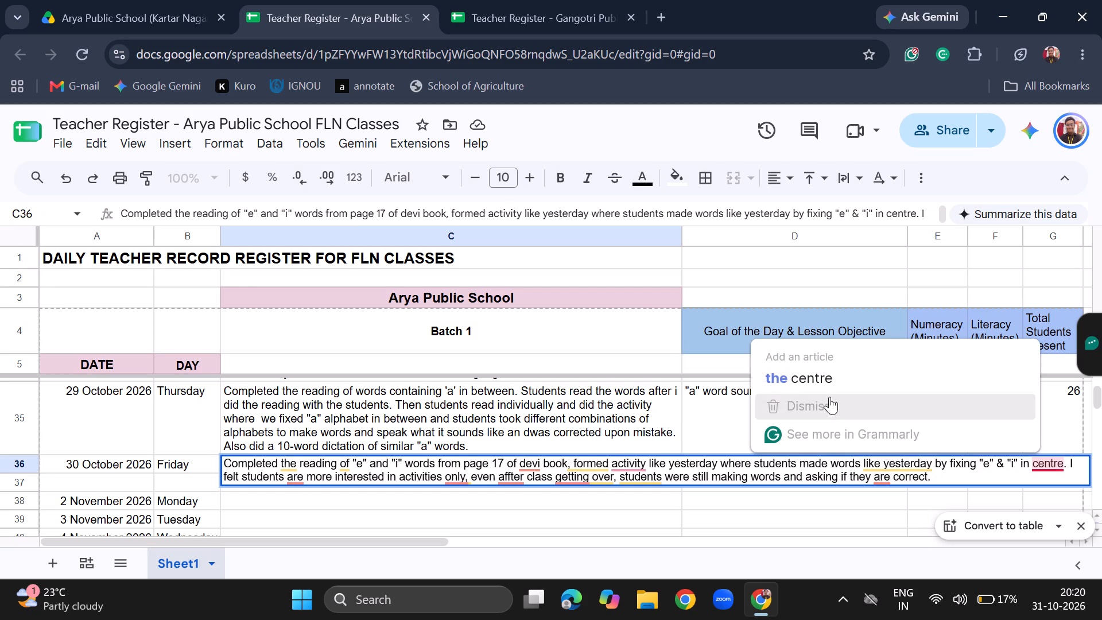
Insert the article "the" before "centre" in the 30 October description using the grammar suggestion.
{"action": "left_click", "coordinate": [820, 380]}
{"action": "type", "text": "the"}
{"action": "key", "text": "space"}
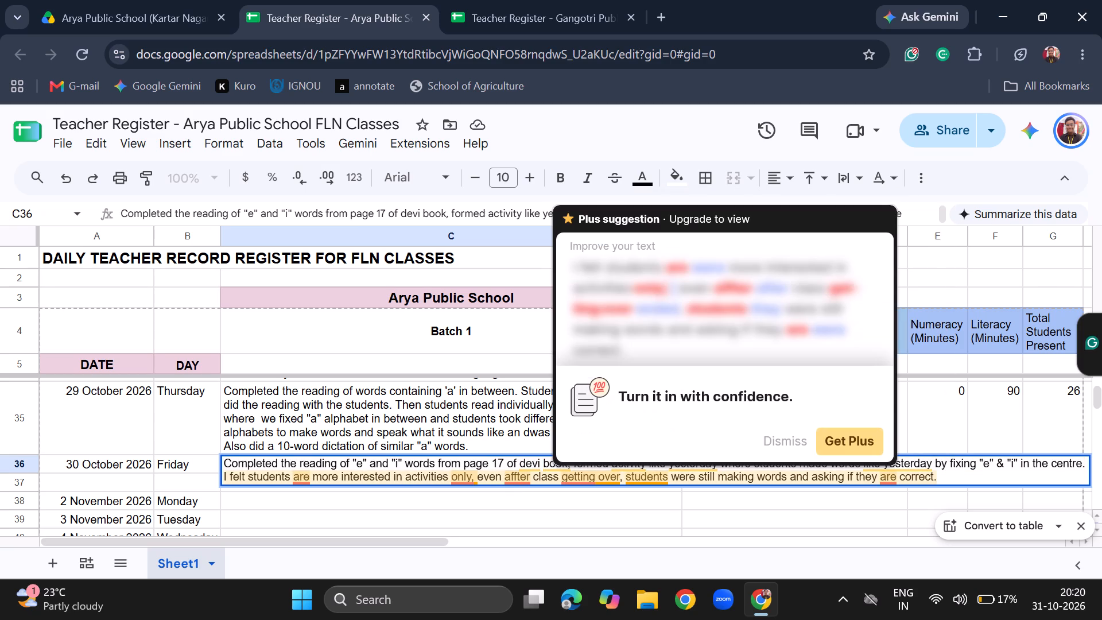
{"action": "left_click", "coordinate": [585, 501]}
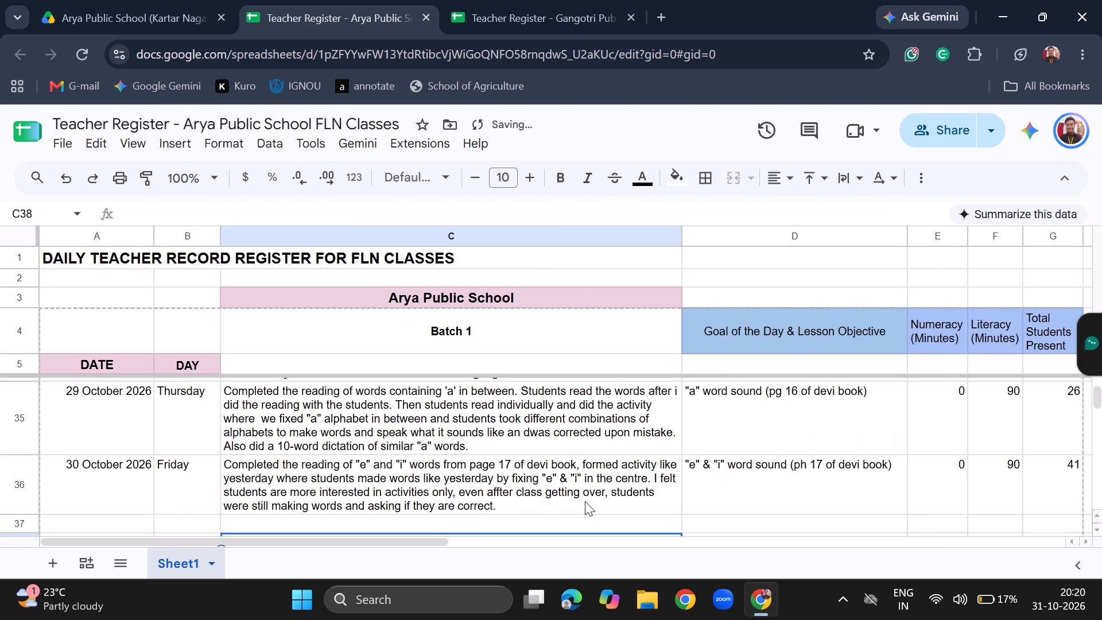
In the 30 October description, change the comma after "only" to a semicolon and "students are" to "students were".
{"action": "double_click", "coordinate": [607, 490]}
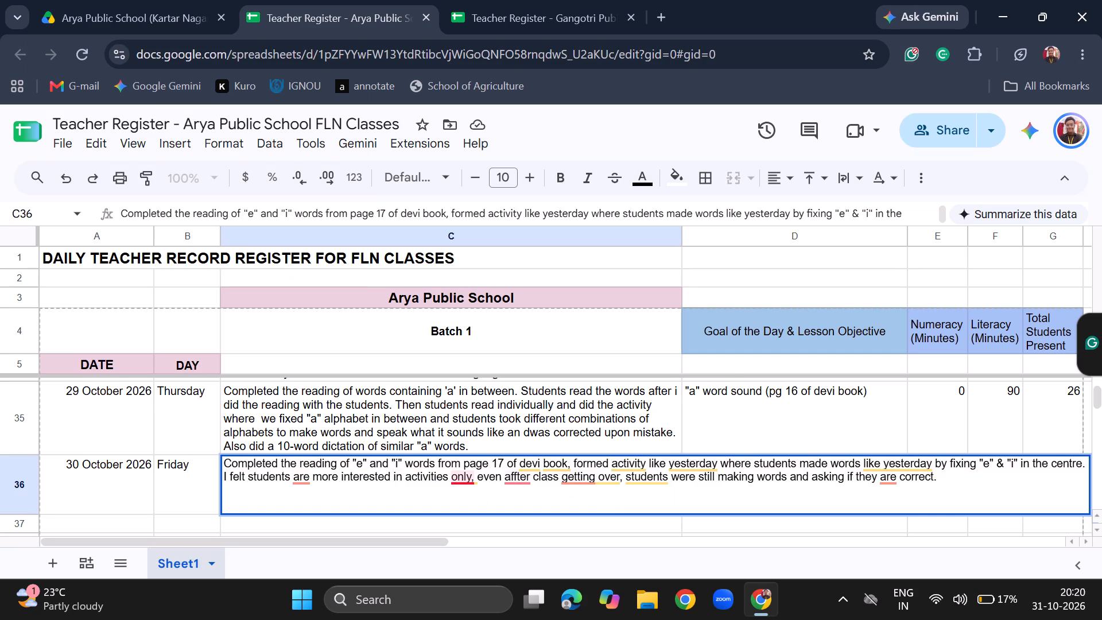
{"action": "left_click", "coordinate": [526, 393]}
{"action": "key", "text": "semicolon"}
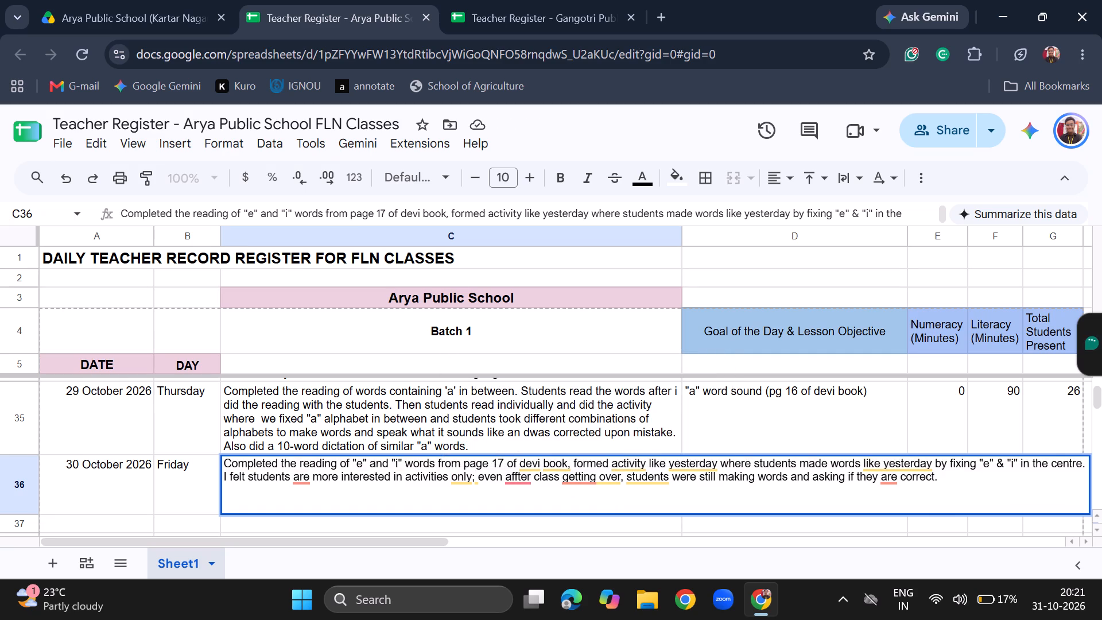
{"action": "left_click", "coordinate": [356, 387]}
{"action": "type", "text": "were"}
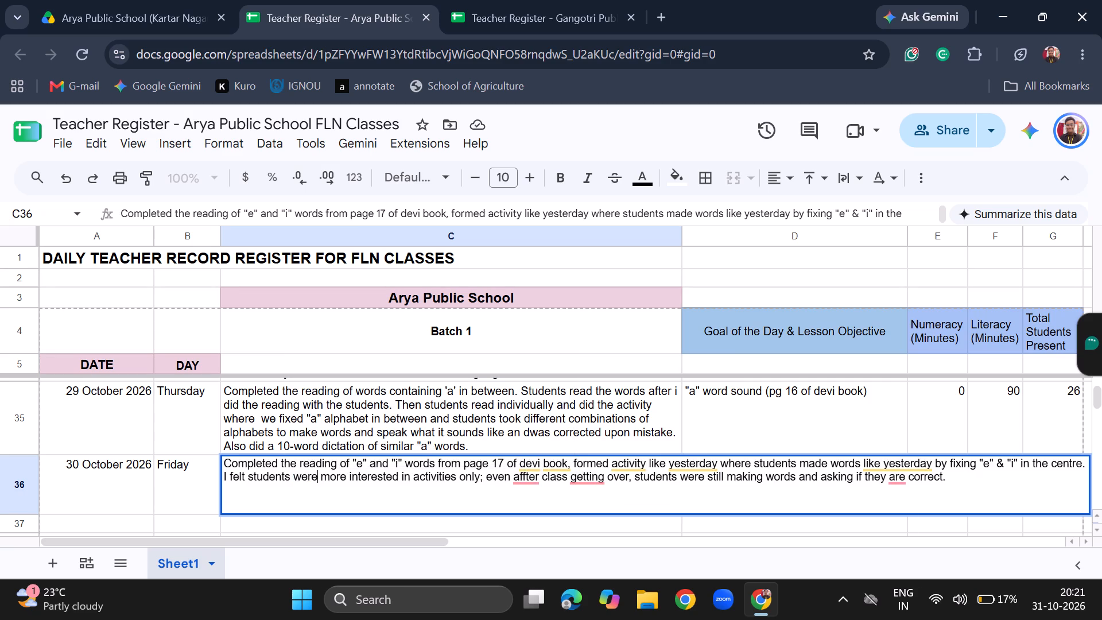
Correct "affter" to "after" and replace "getting" with "was" in the 30 October description.
{"action": "left_click", "coordinate": [608, 369]}
{"action": "type", "text": "after"}
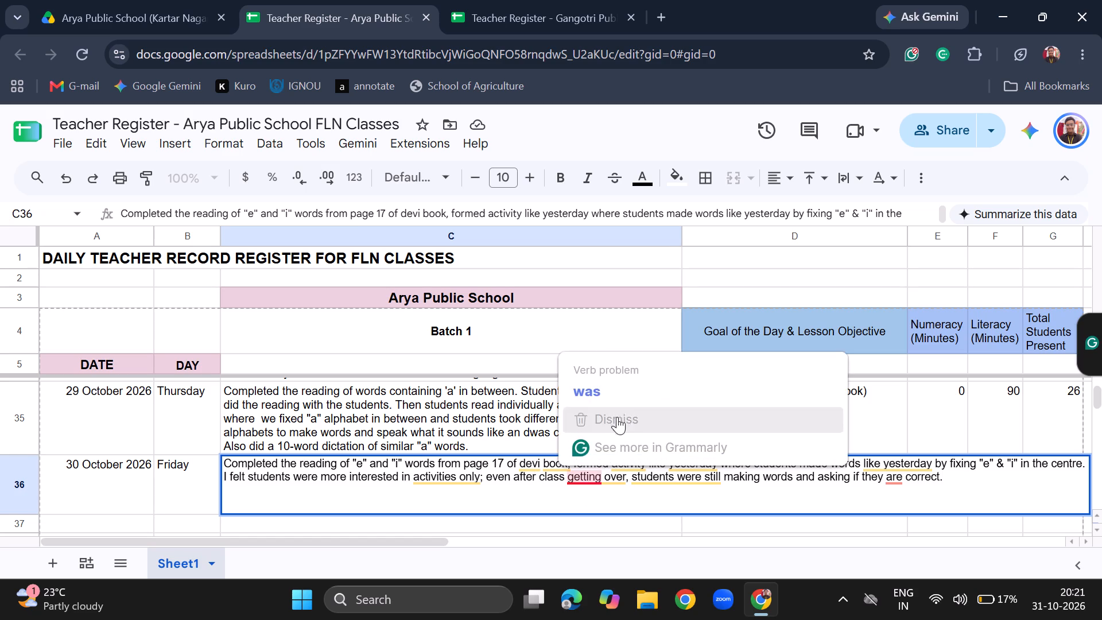
{"action": "left_click", "coordinate": [630, 400]}
{"action": "type", "text": "was"}
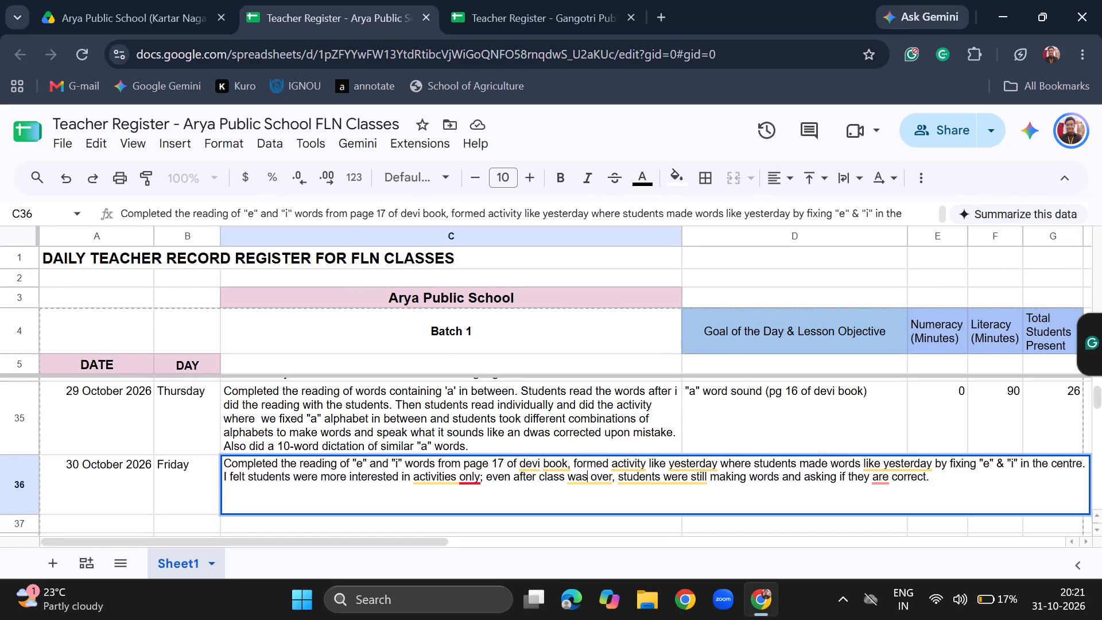
Remove the word "only" after "activities" and save the 30 October description in its cell.
{"action": "left_click", "coordinate": [517, 387]}
{"action": "key", "text": "BackSpace"}
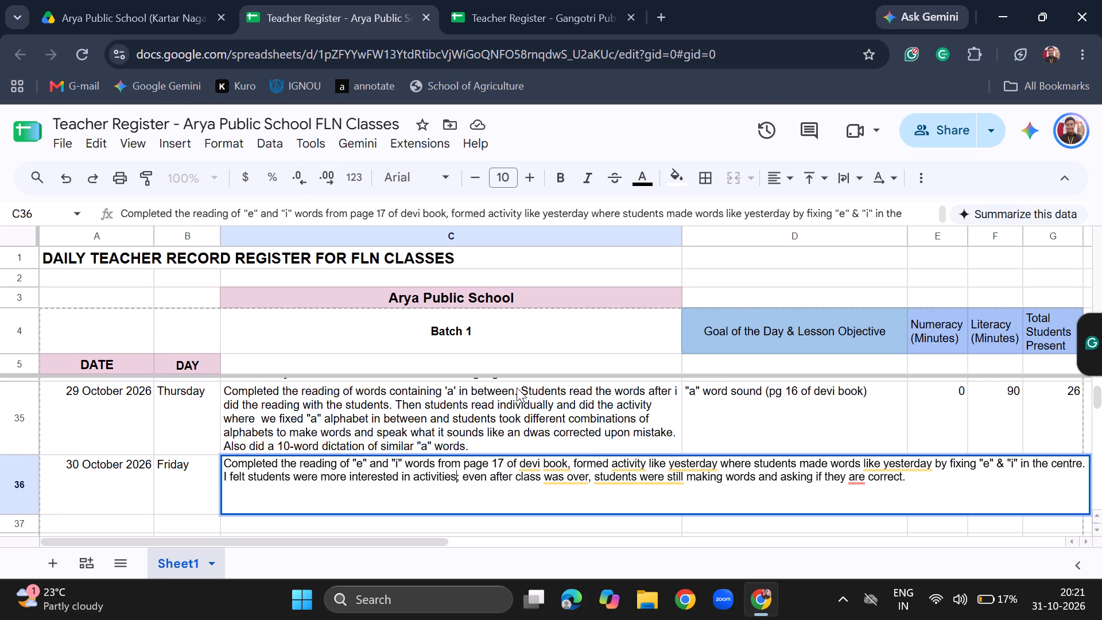
{"action": "left_click", "coordinate": [482, 495]}
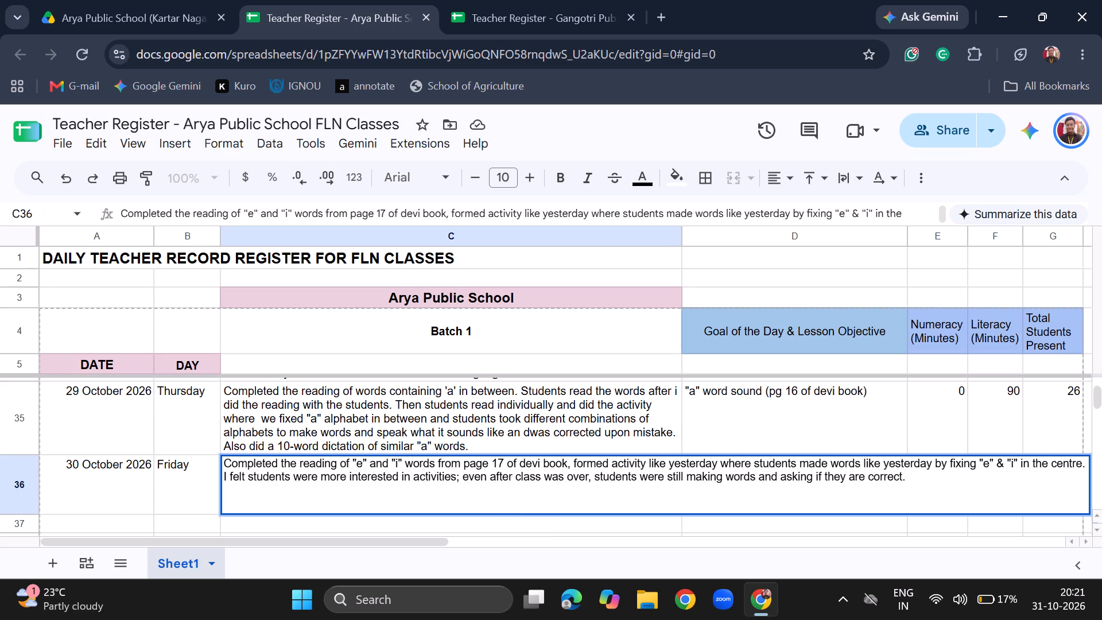
{"action": "left_click", "coordinate": [941, 480]}
{"action": "key", "text": "Return"}
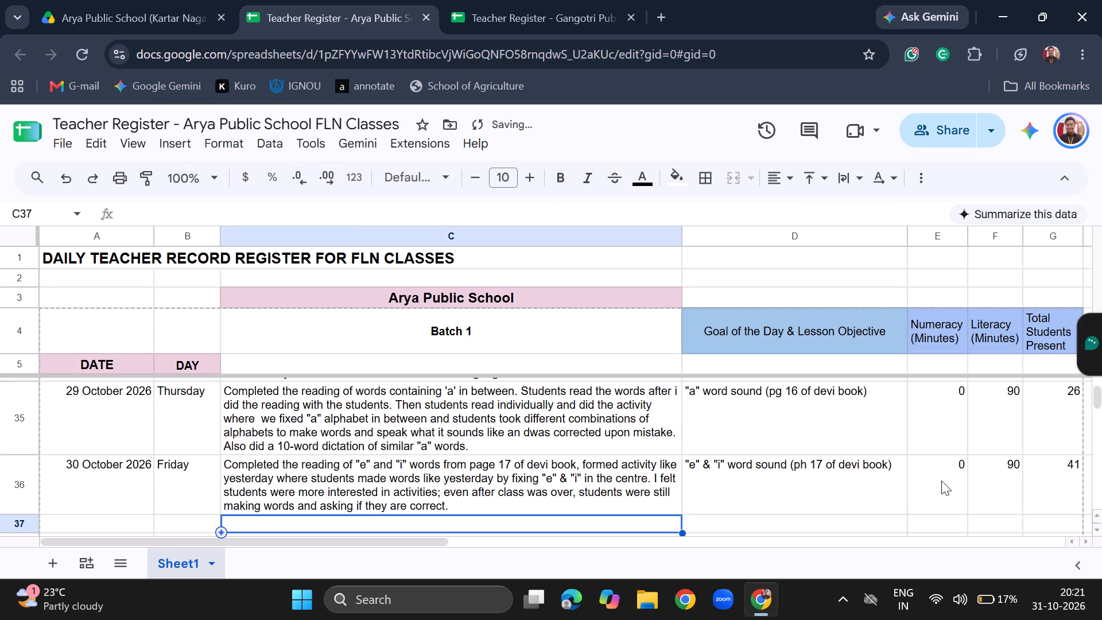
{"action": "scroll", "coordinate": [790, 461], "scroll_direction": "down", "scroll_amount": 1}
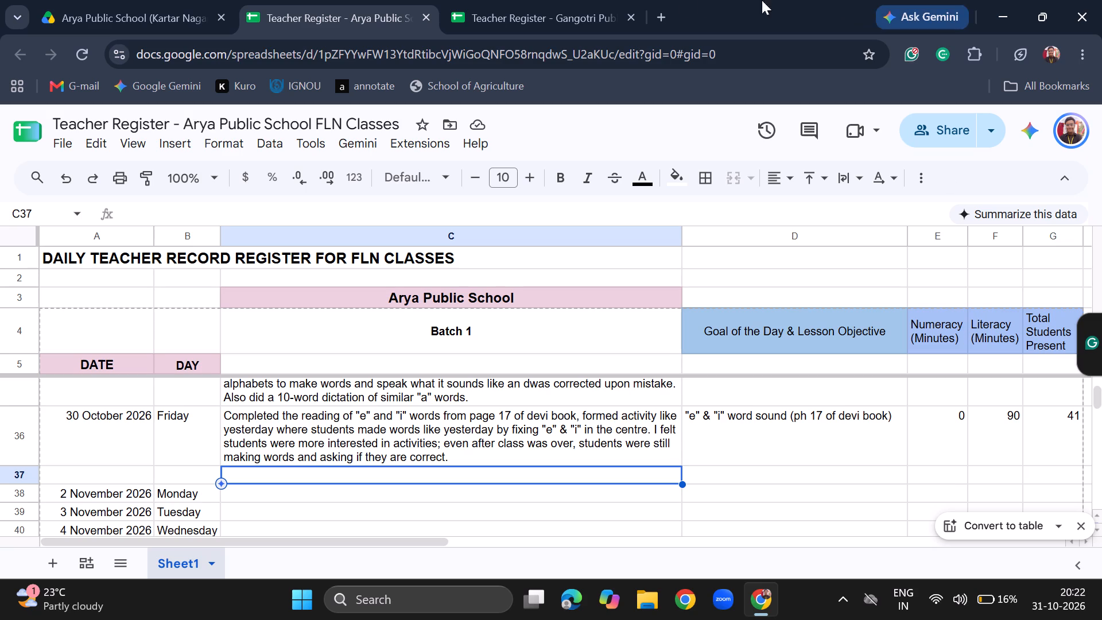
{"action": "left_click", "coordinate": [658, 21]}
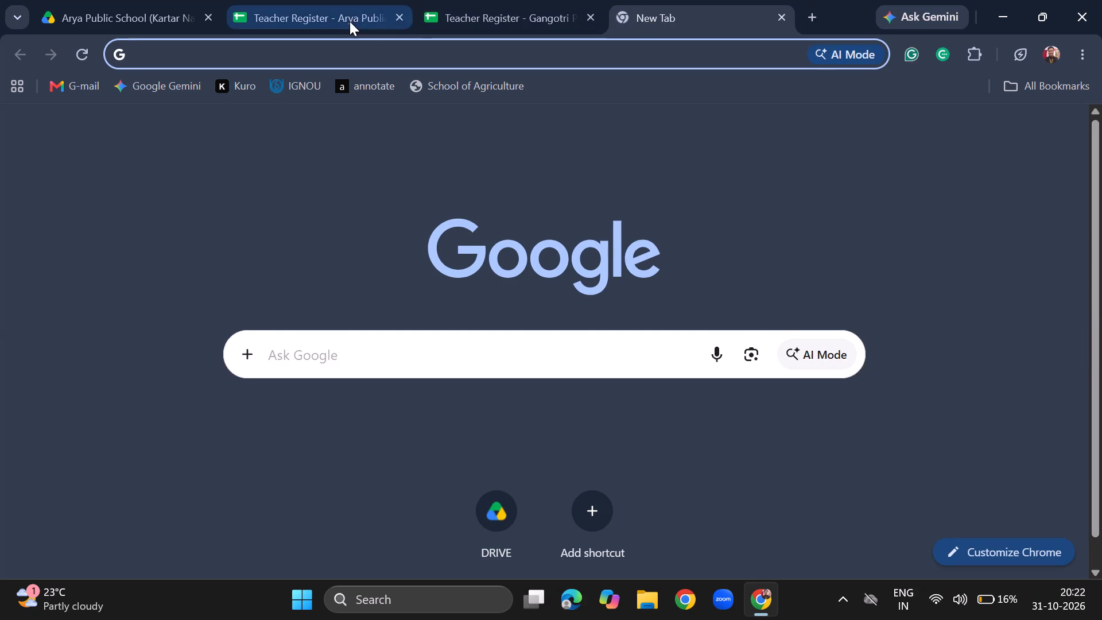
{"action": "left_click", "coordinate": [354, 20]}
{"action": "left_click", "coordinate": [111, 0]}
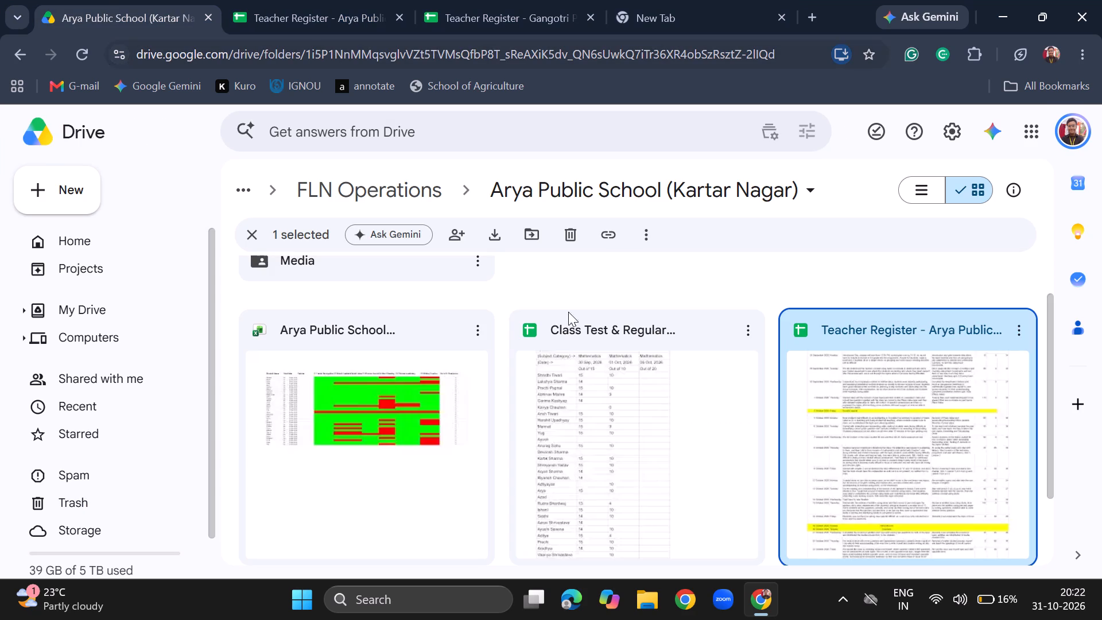
Close the browser window containing the teacher registers.
{"action": "left_click", "coordinate": [1097, 2]}
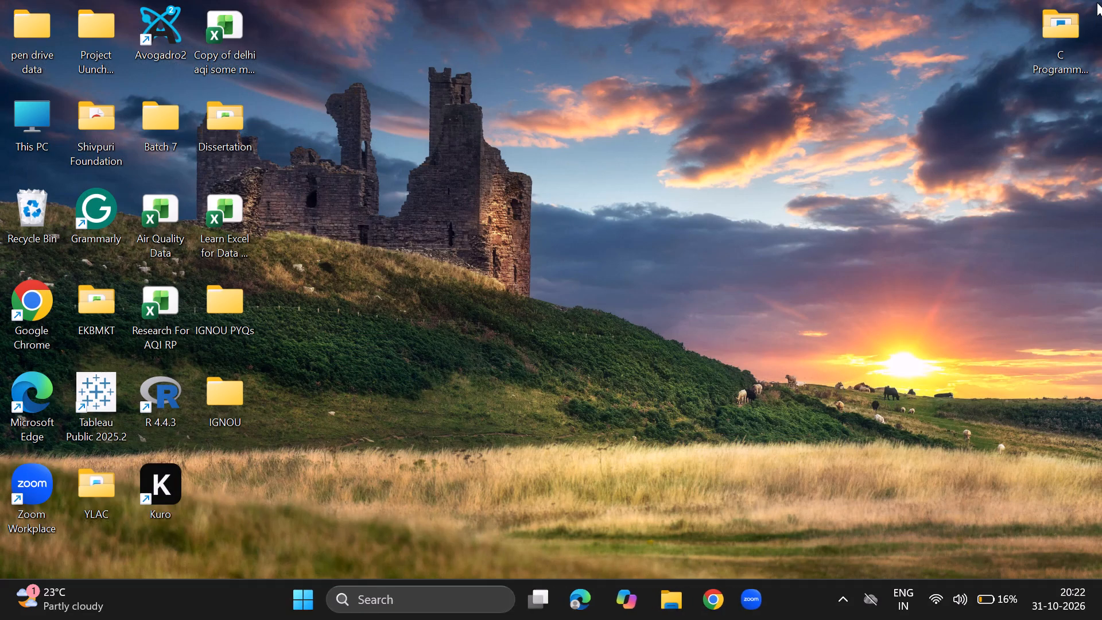
Launch Kuro from the desktop.
{"action": "double_click", "coordinate": [163, 486]}
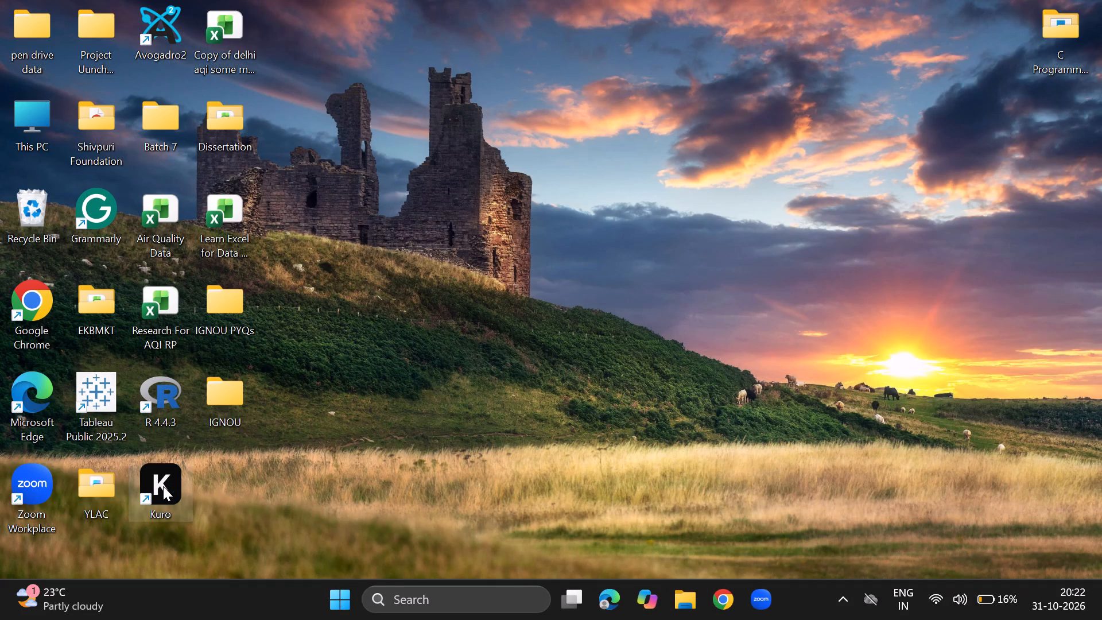